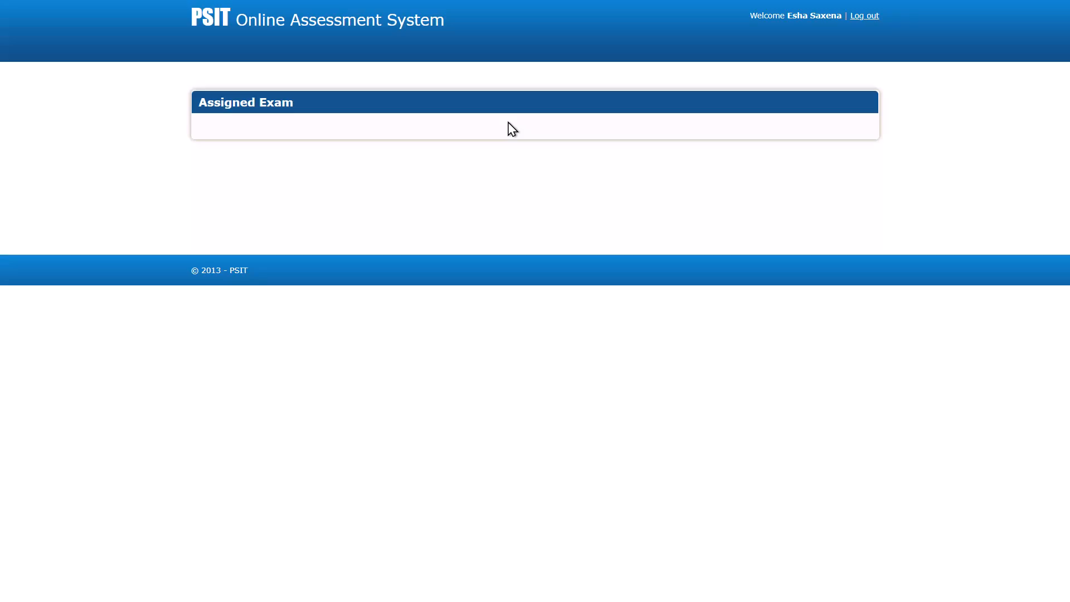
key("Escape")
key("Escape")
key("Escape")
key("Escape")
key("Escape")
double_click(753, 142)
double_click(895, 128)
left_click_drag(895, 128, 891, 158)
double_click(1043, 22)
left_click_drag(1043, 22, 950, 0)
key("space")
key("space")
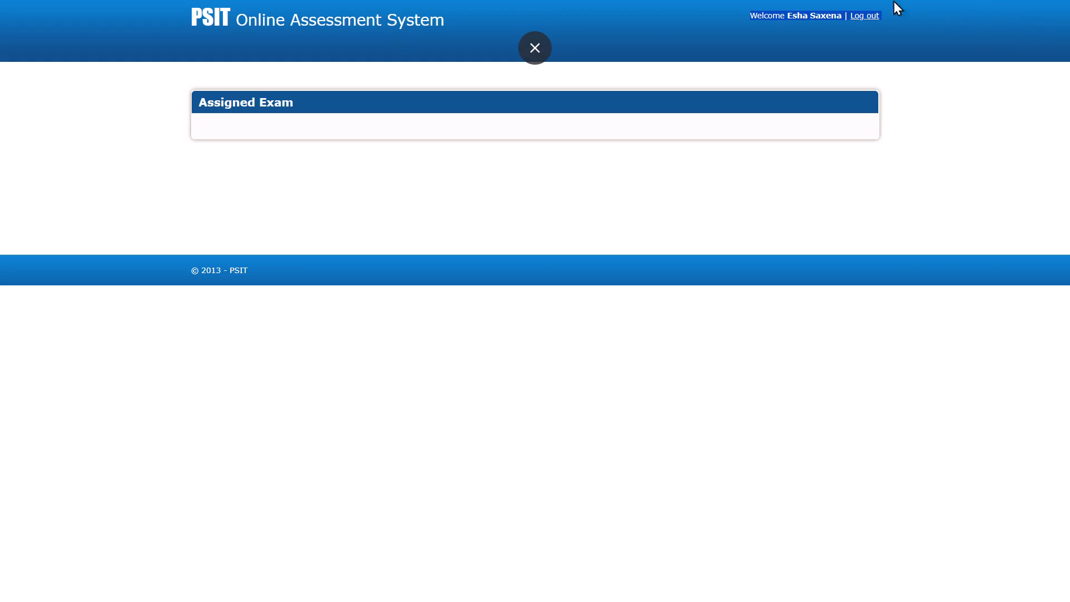
Exit full-screen view and close the browser window with the PSIT Online Assessment System, returning to the Finora project report in Word.
left_click(536, 50)
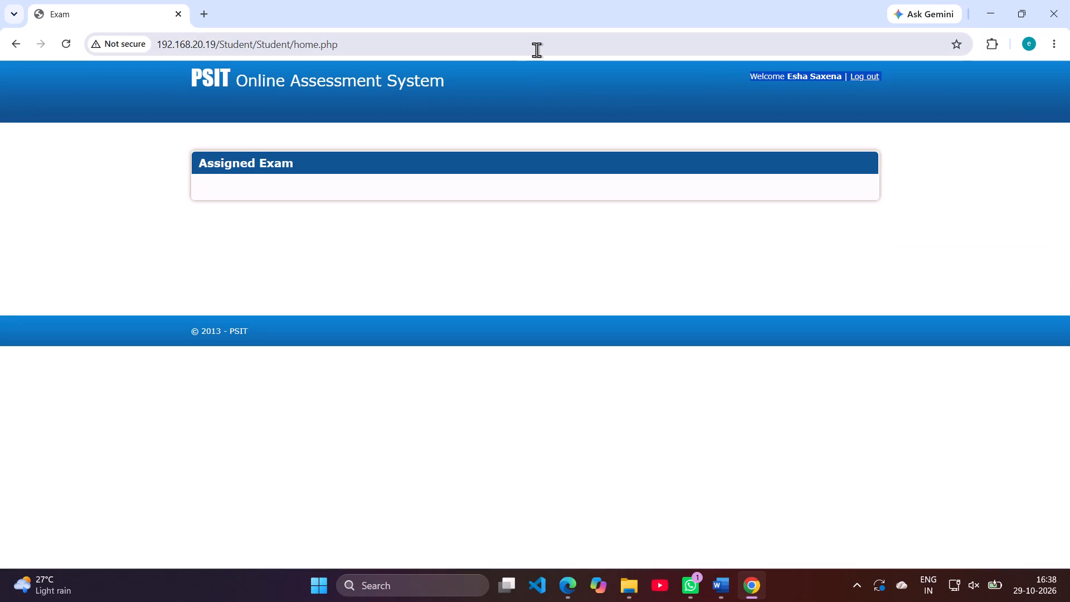
left_click(1069, 0)
Look through the front pages of the Finora project report, from the title page and certificate to the index and abstract.
scroll(580, 280, "up", 3)
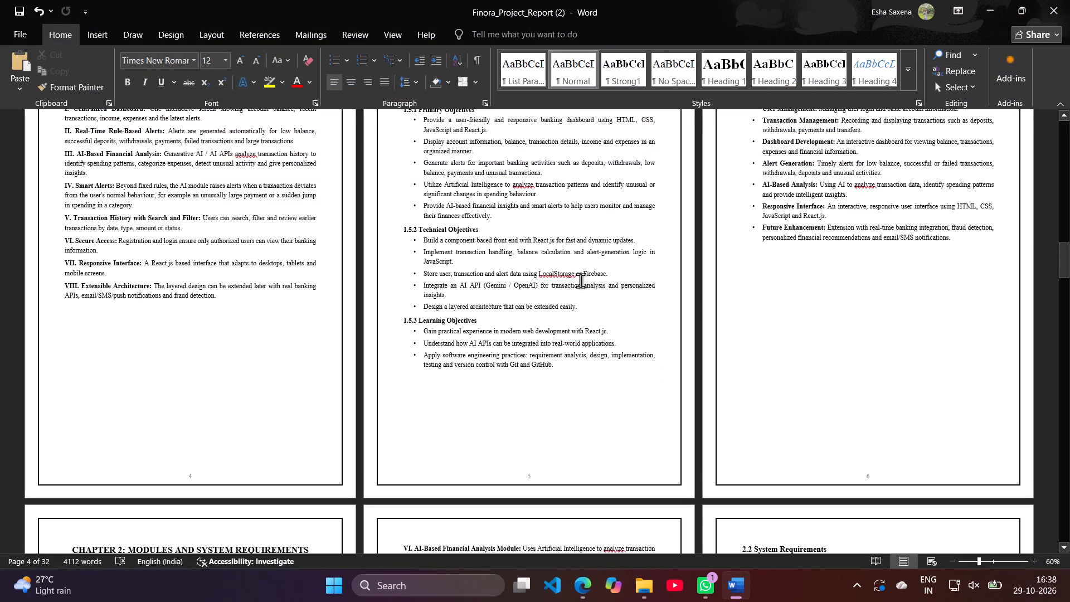
scroll(580, 280, "up", 18)
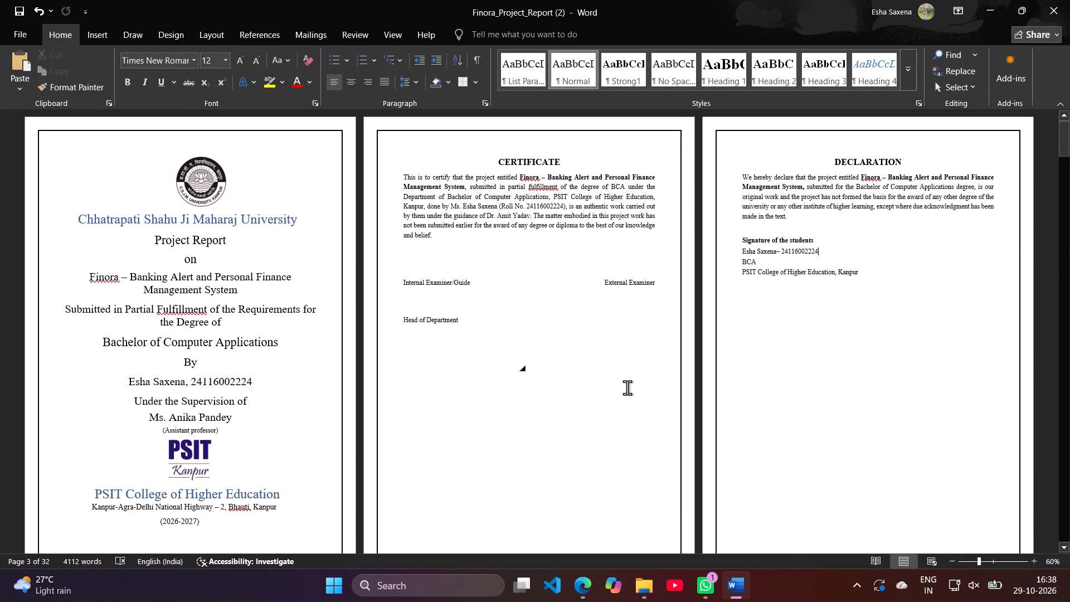
scroll(643, 457, "down", 1)
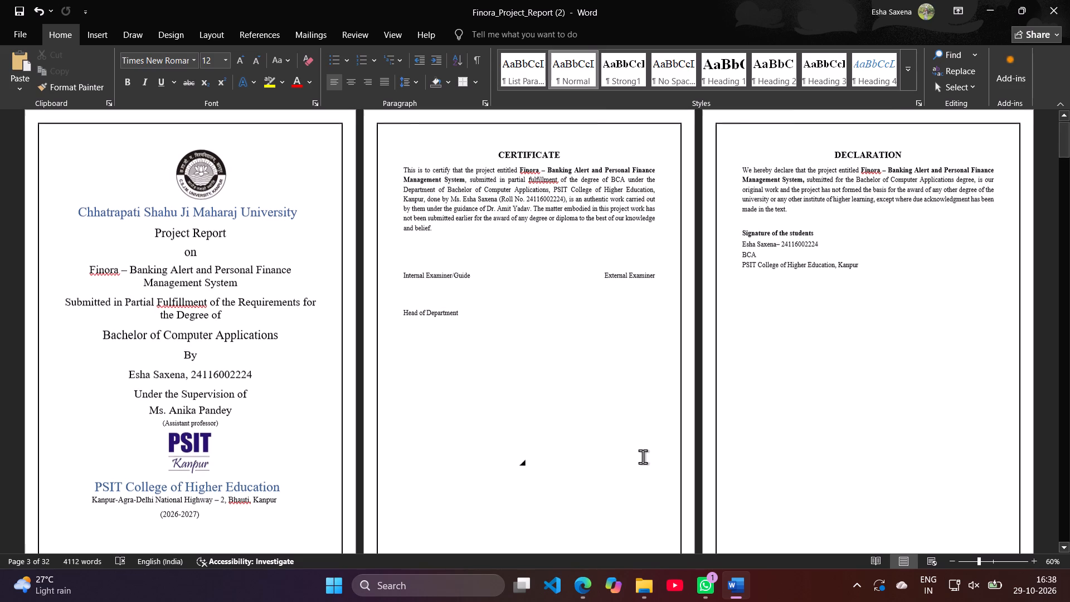
scroll(643, 457, "down", 1)
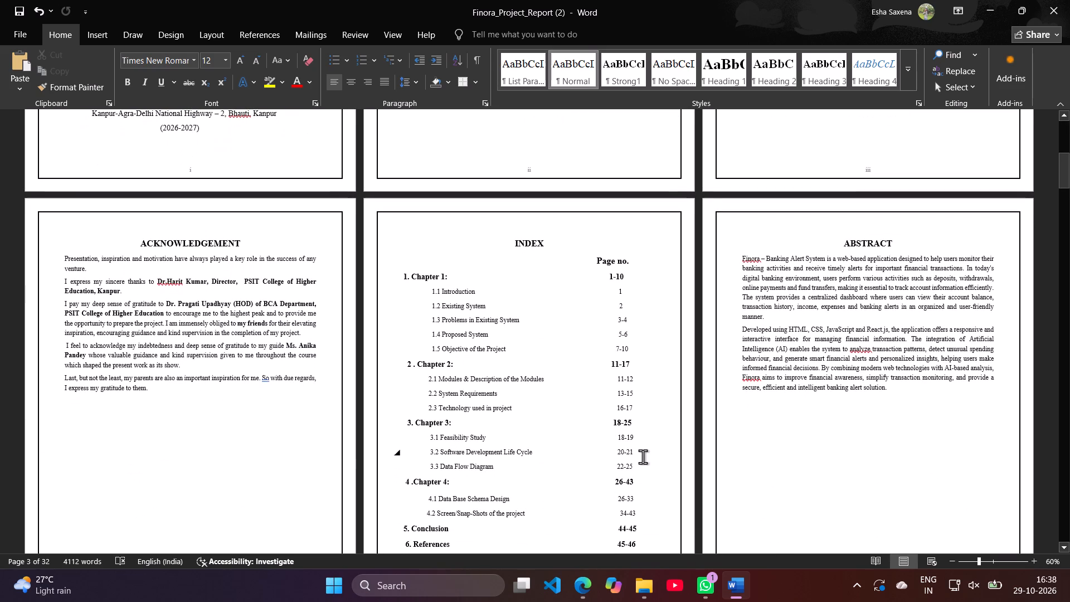
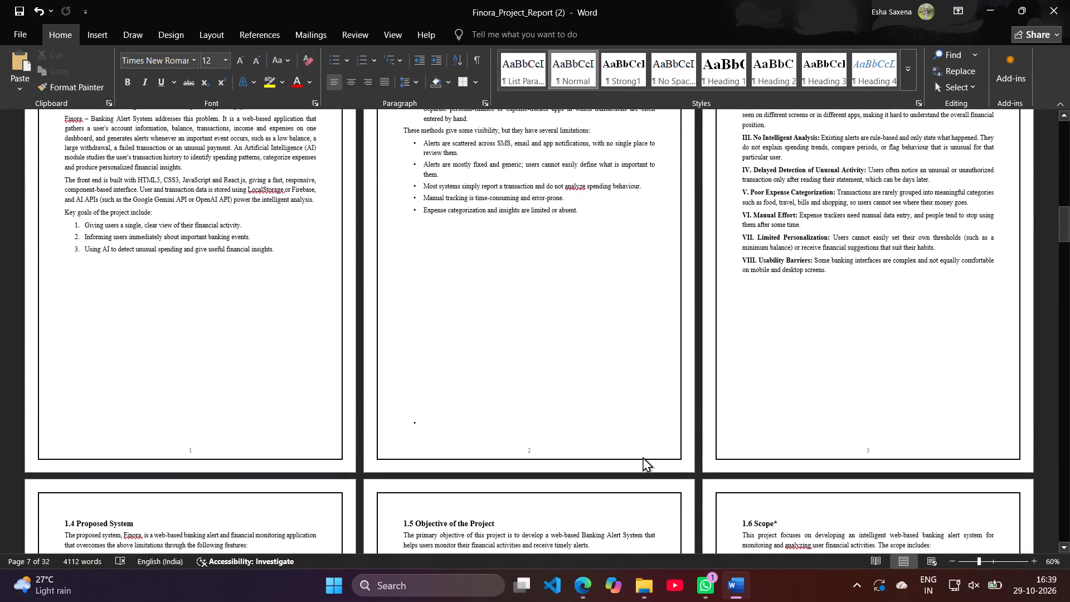
Read through Chapters 1 and 2 of the Finora report, from the introduction to the system requirements tables.
scroll(643, 457, "left", 1)
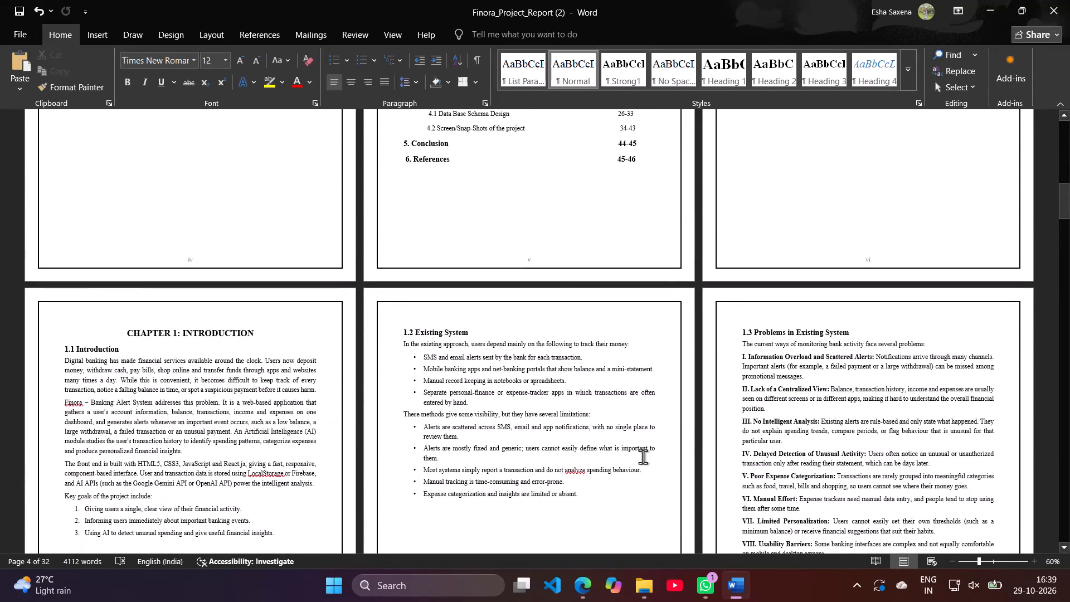
scroll(643, 457, "left", 1)
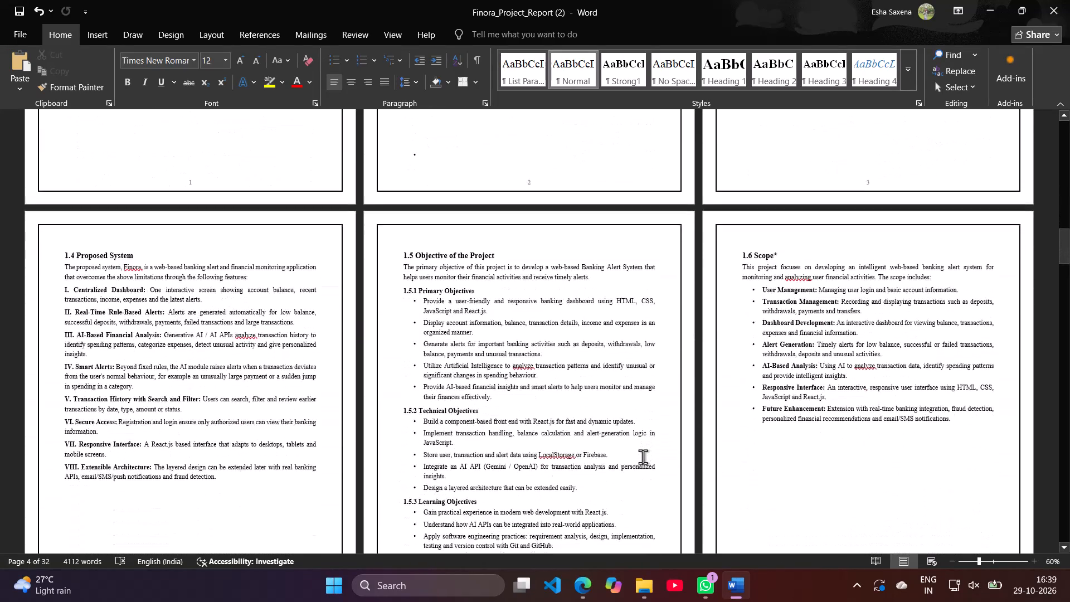
scroll(643, 457, "left", 1)
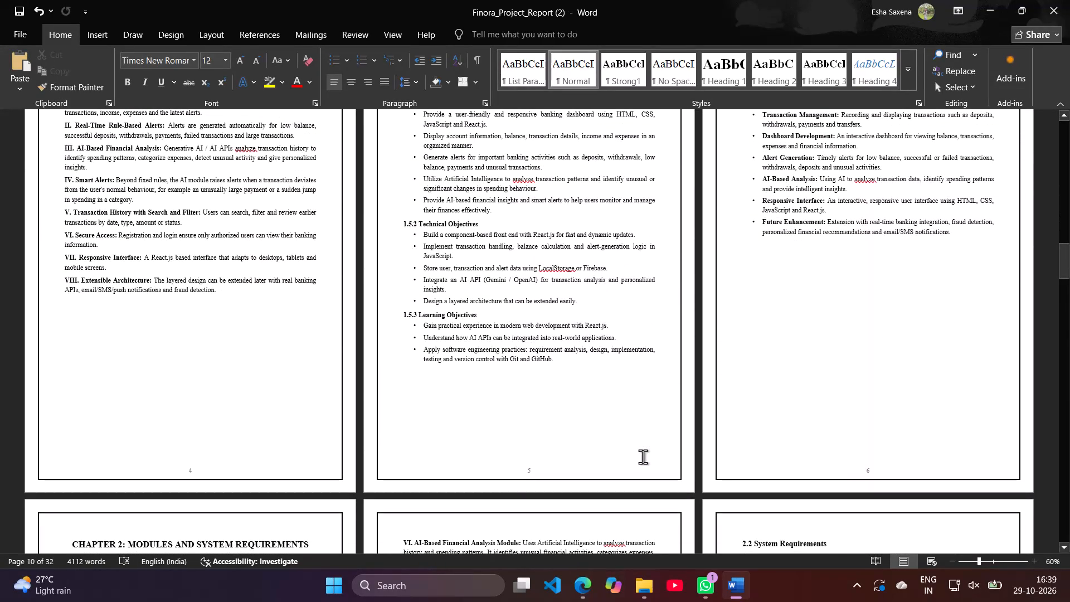
scroll(643, 457, "down", 1)
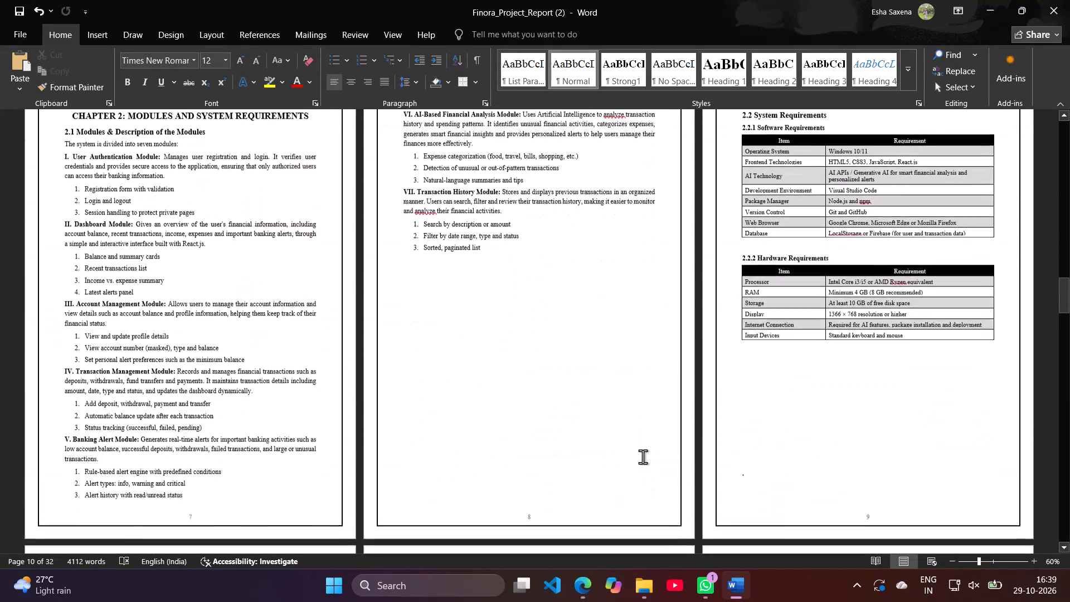
scroll(643, 457, "up", 1)
scroll(643, 457, "down", 1)
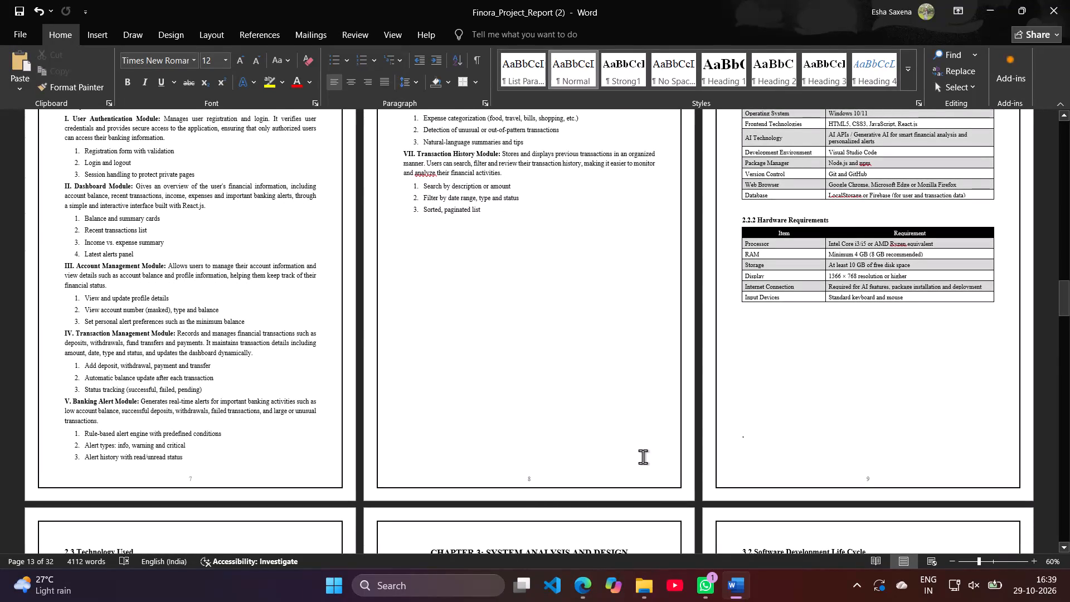
scroll(643, 457, "up", 1)
scroll(643, 457, "down", 1)
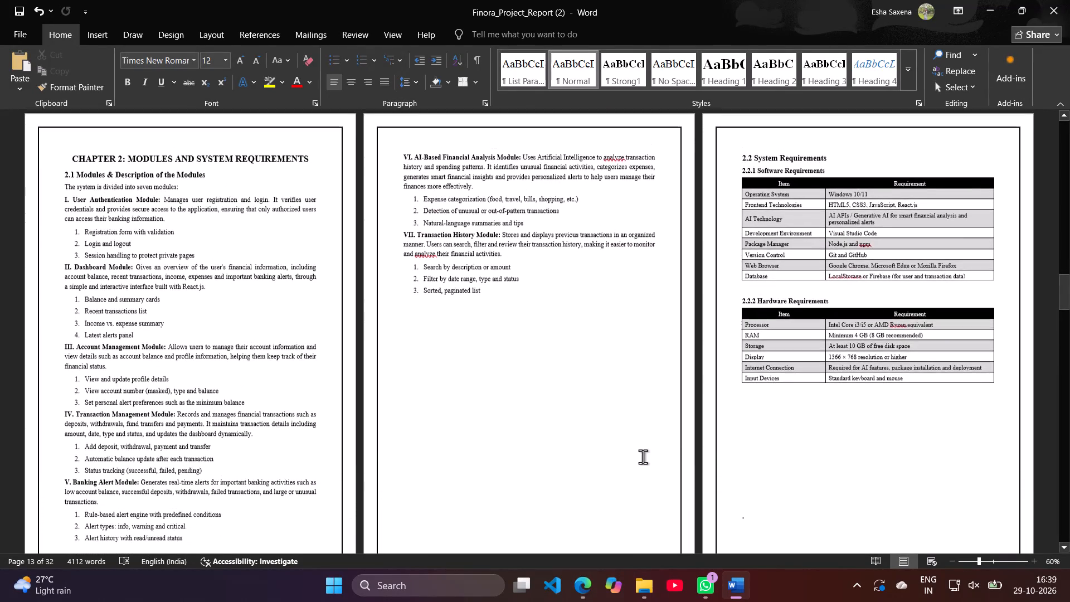
scroll(643, 457, "up", 1)
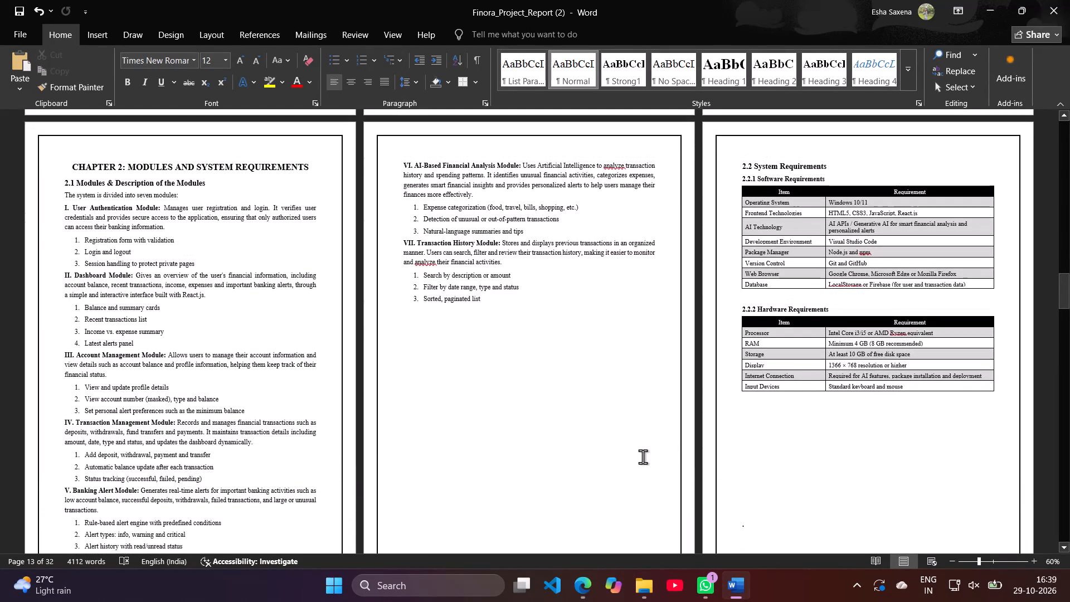
scroll(643, 457, "down", 3)
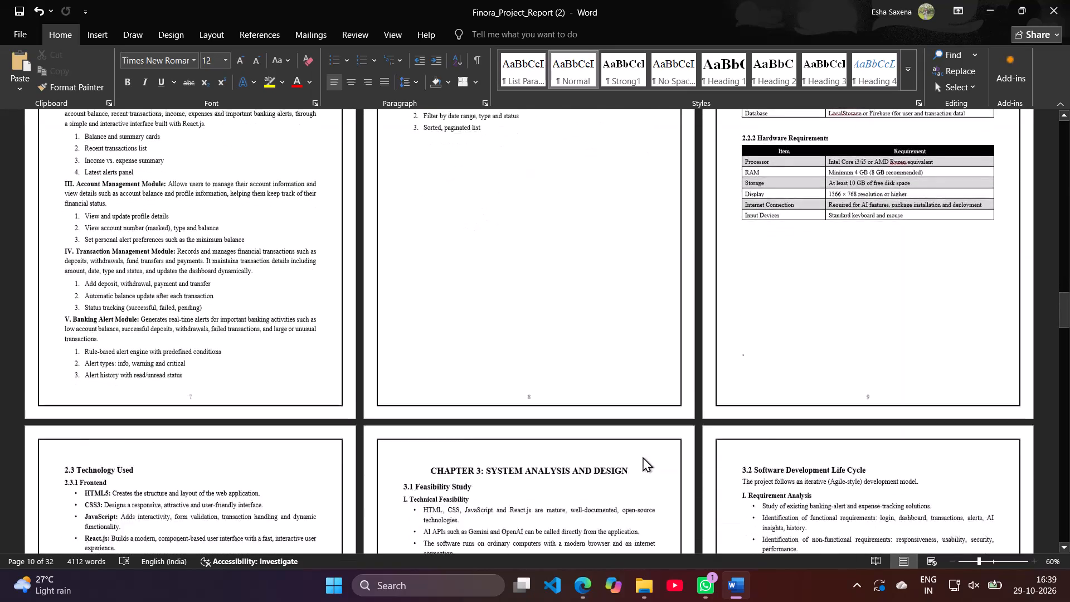
Examine the Technology Used section and Chapter 3's feasibility study and software development life cycle pages.
scroll(643, 457, "down", 1)
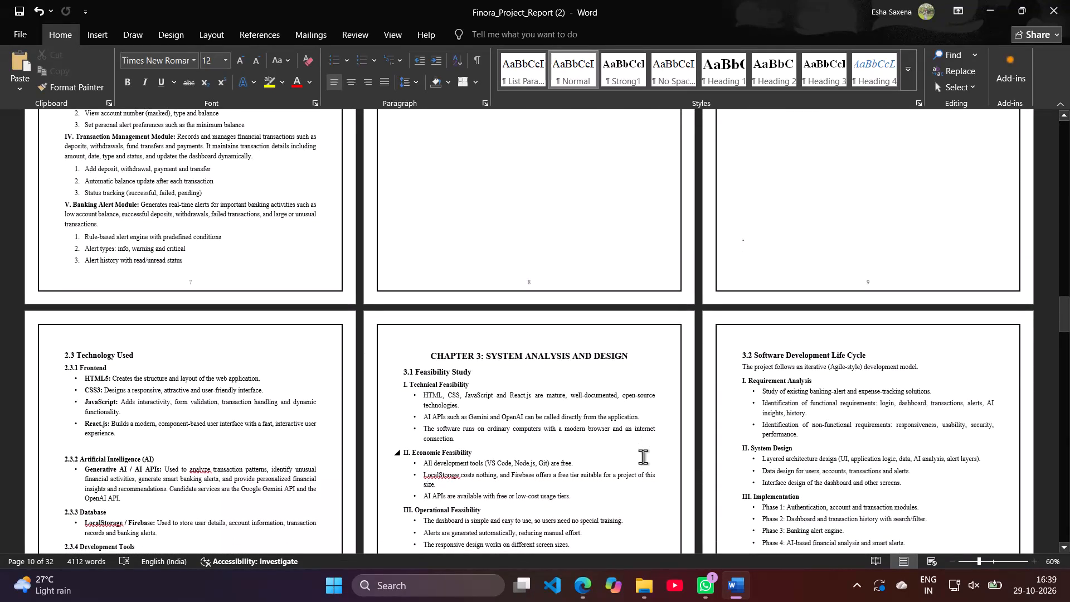
scroll(643, 457, "down", 1)
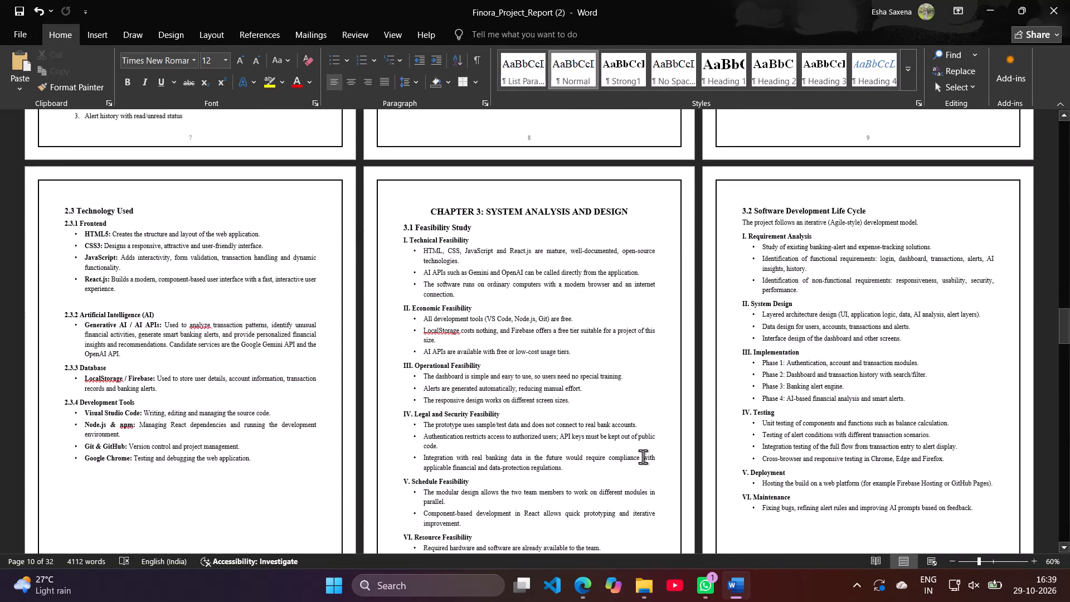
scroll(643, 457, "up", 1)
scroll(643, 457, "down", 2)
scroll(643, 457, "up", 1)
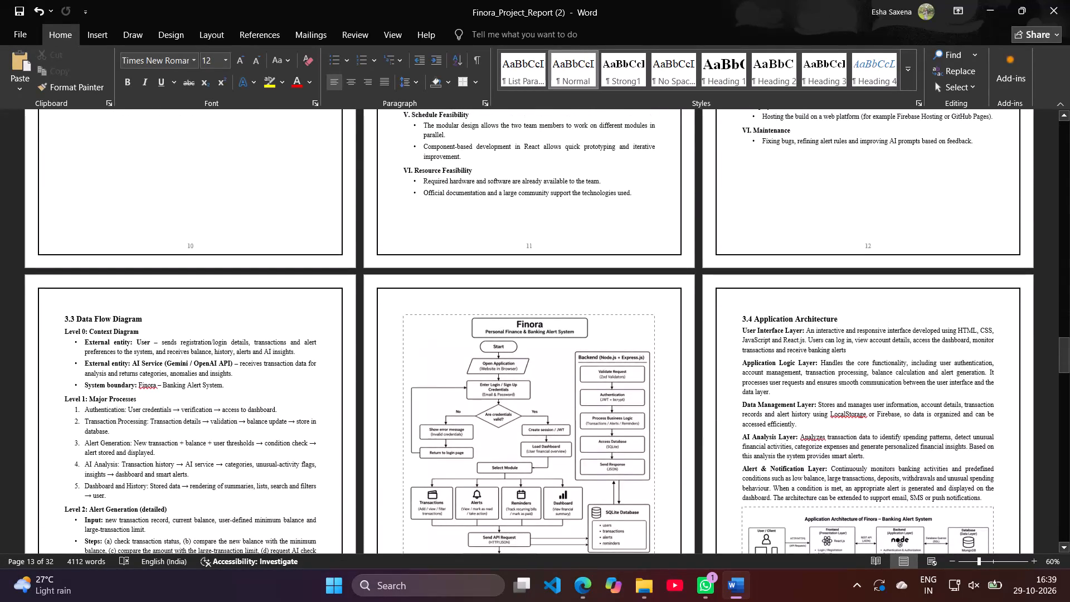
scroll(643, 457, "up", 1)
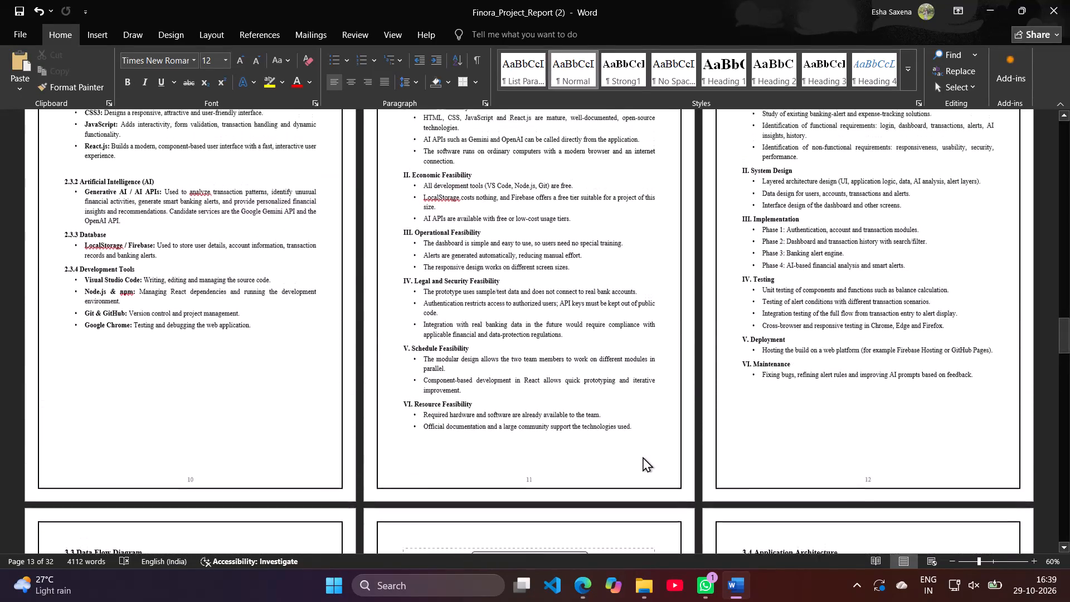
scroll(643, 457, "up", 1)
scroll(643, 457, "right", 1)
scroll(643, 457, "up", 1)
scroll(643, 457, "right", 1)
scroll(643, 457, "up", 1)
scroll(643, 457, "down", 1)
scroll(643, 457, "left", 1)
scroll(643, 457, "down", 1)
scroll(643, 457, "left", 1)
scroll(643, 457, "down", 1)
scroll(643, 457, "left", 1)
scroll(643, 457, "down", 1)
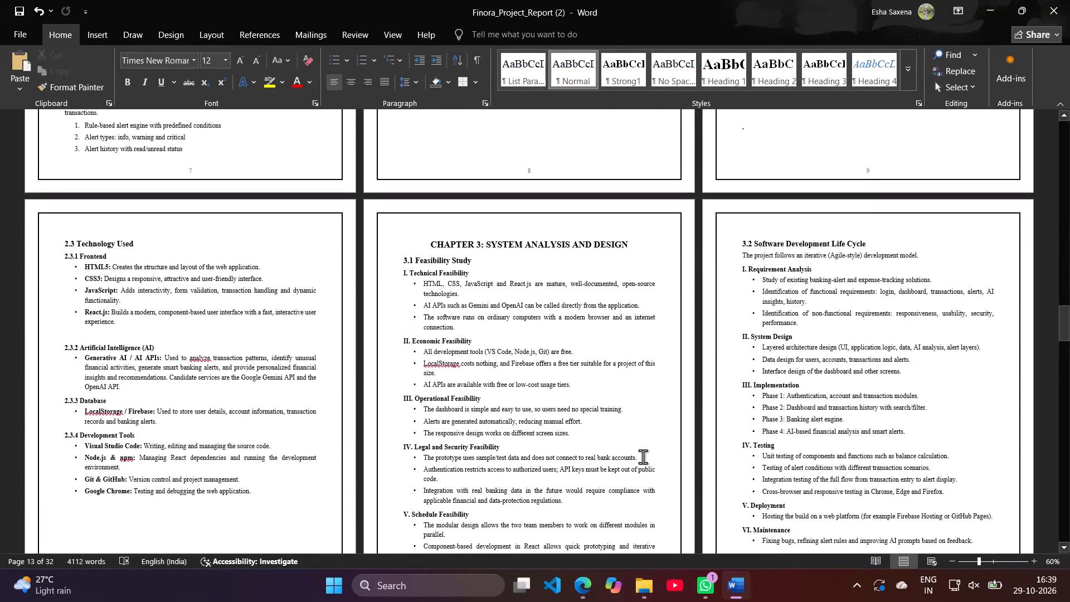
scroll(643, 457, "down", 1)
scroll(643, 457, "left", 1)
scroll(643, 457, "down", 1)
scroll(643, 457, "left", 1)
scroll(643, 457, "down", 1)
scroll(643, 457, "left", 1)
scroll(643, 457, "down", 1)
scroll(643, 457, "left", 1)
scroll(643, 457, "down", 1)
scroll(643, 457, "left", 1)
scroll(643, 457, "down", 1)
scroll(643, 457, "left", 1)
scroll(643, 457, "down", 1)
scroll(643, 457, "up", 1)
scroll(643, 457, "down", 1)
scroll(643, 457, "left", 1)
scroll(643, 457, "down", 1)
scroll(643, 457, "left", 1)
scroll(643, 457, "down", 1)
scroll(643, 457, "left", 1)
scroll(643, 457, "down", 1)
scroll(643, 457, "left", 1)
scroll(643, 457, "down", 1)
scroll(643, 457, "up", 1)
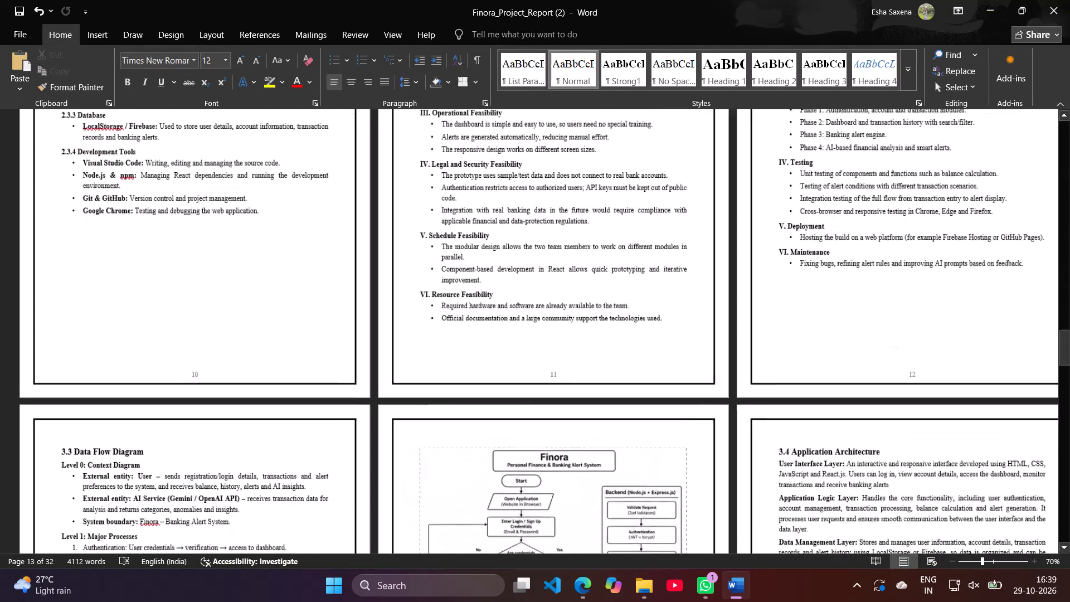
Examine the data flow diagram, the application architecture section and Chapter 4's database schema tables.
scroll(643, 457, "down", 1)
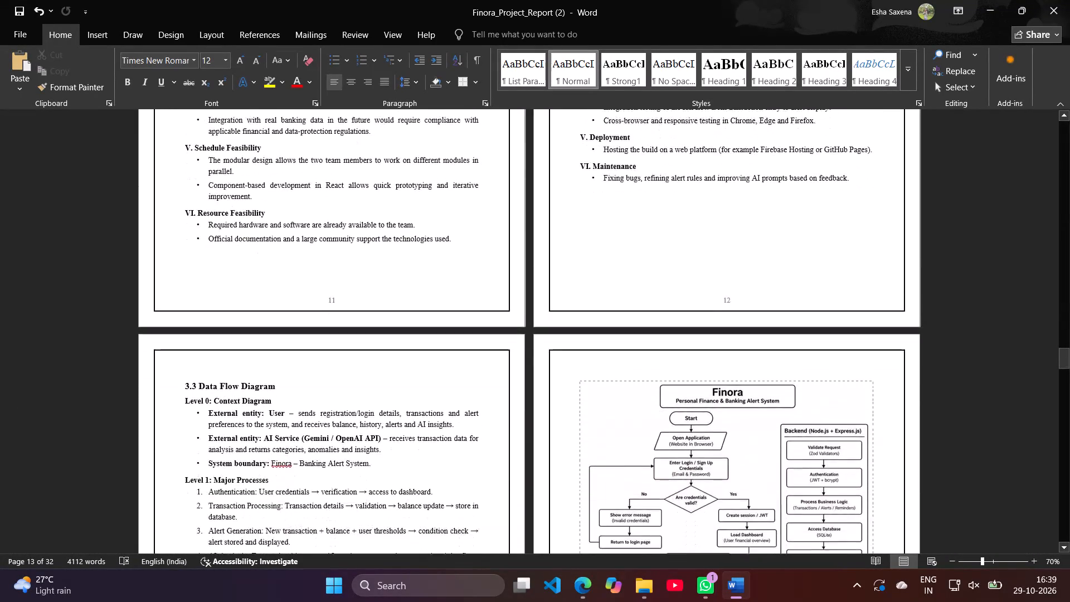
scroll(643, 457, "down", 2)
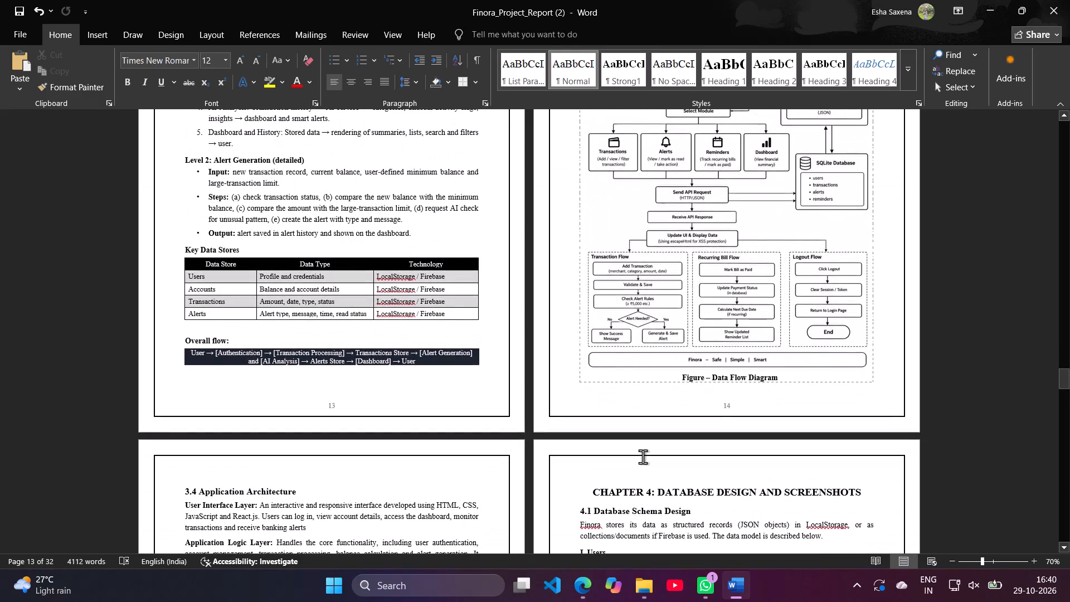
scroll(643, 457, "down", 1)
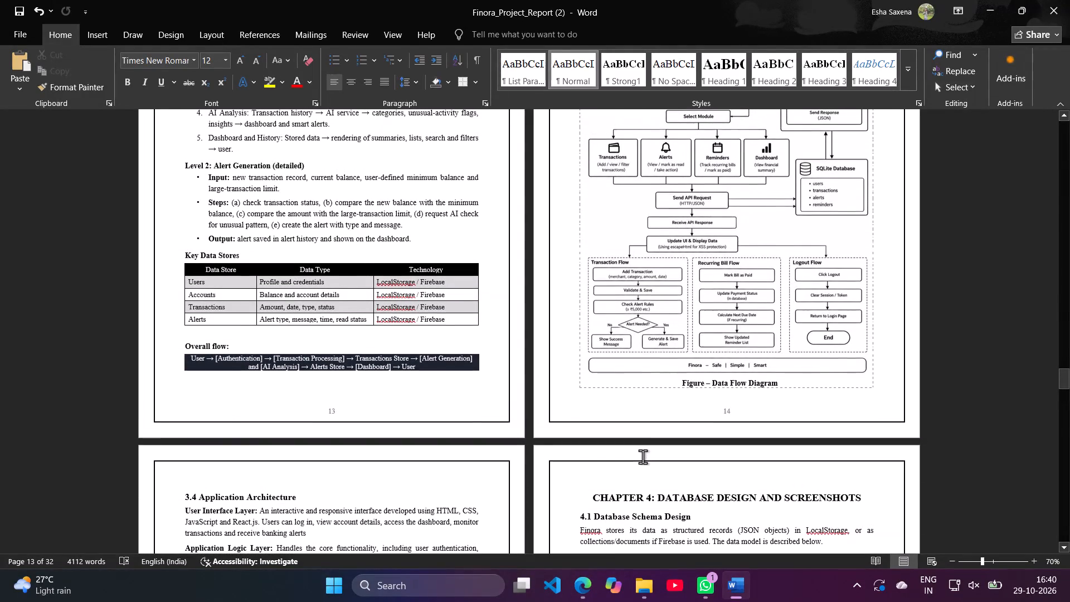
scroll(643, 457, "down", 1)
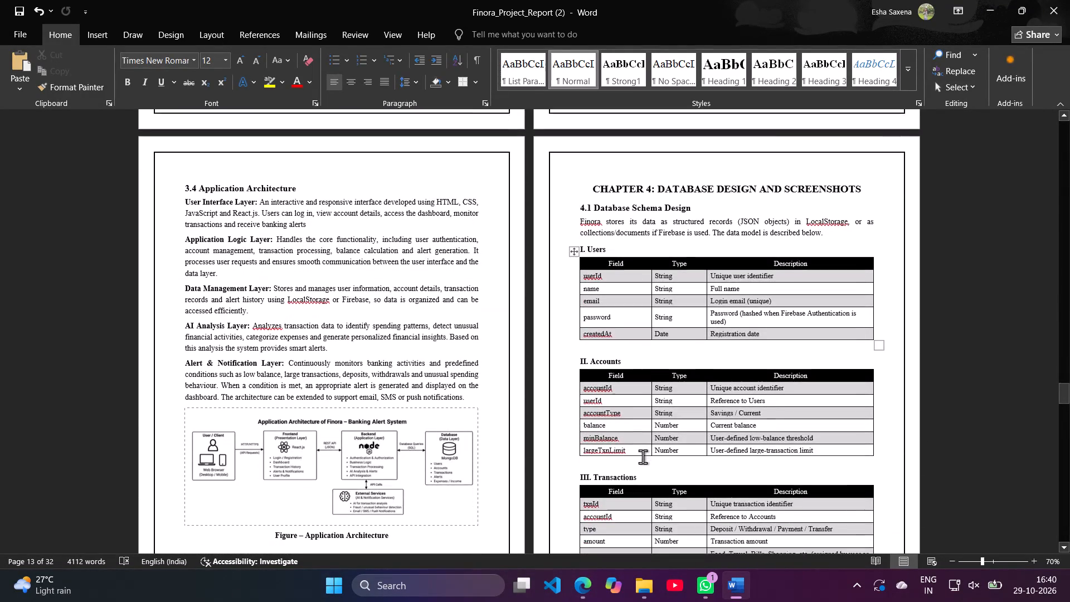
scroll(643, 457, "down", 1)
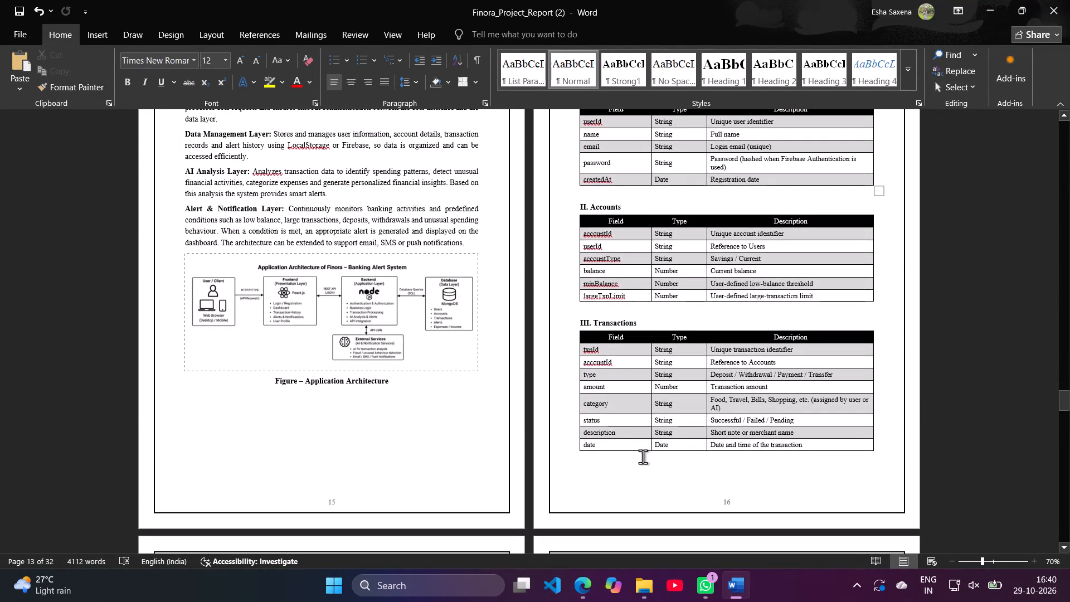
scroll(643, 457, "down", 1)
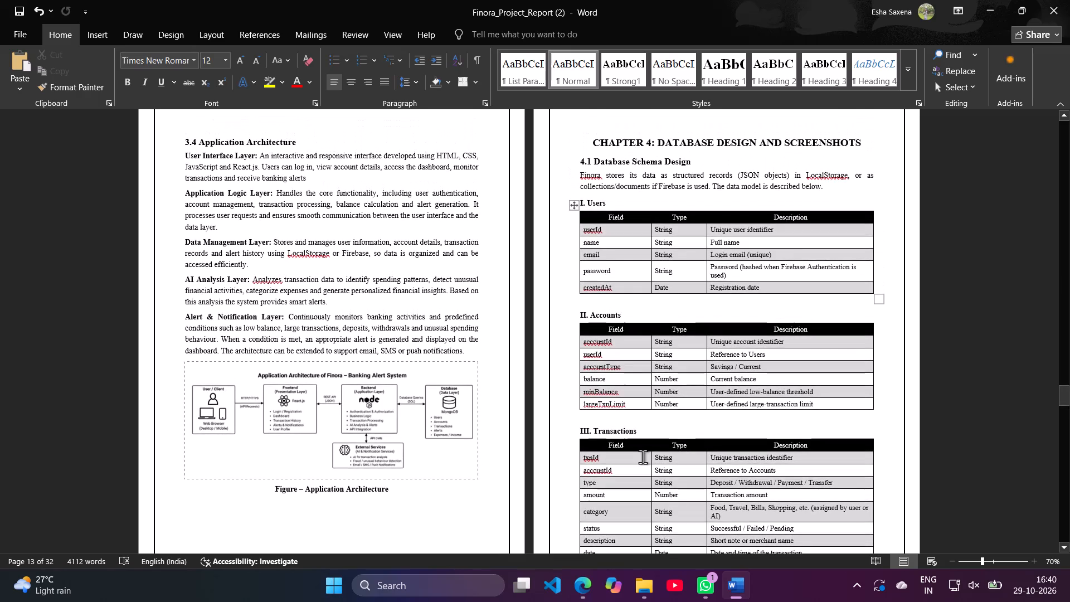
scroll(643, 457, "down", 1)
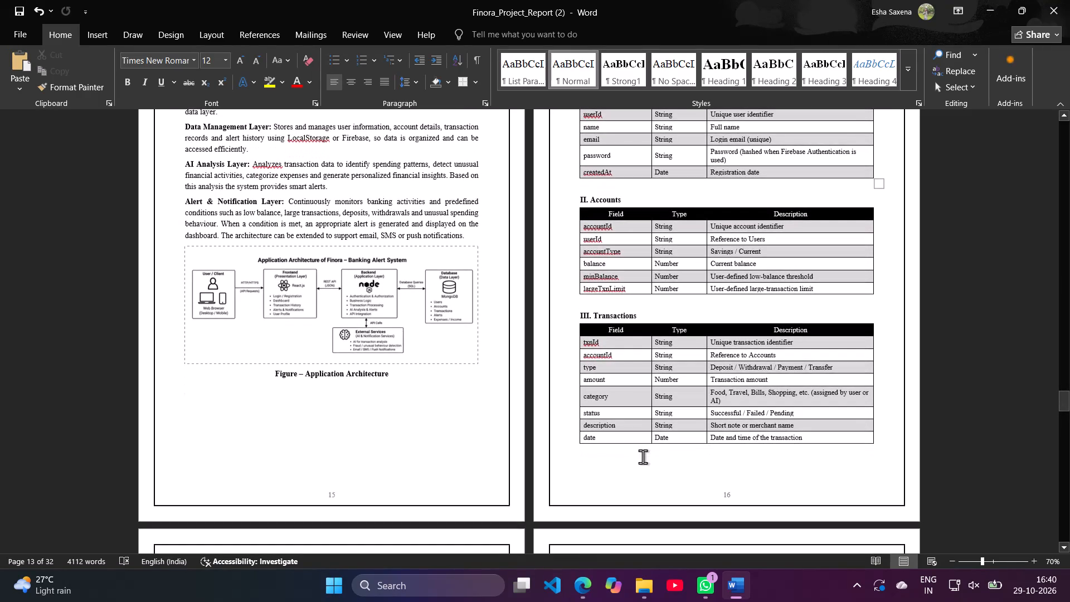
scroll(643, 457, "down", 1)
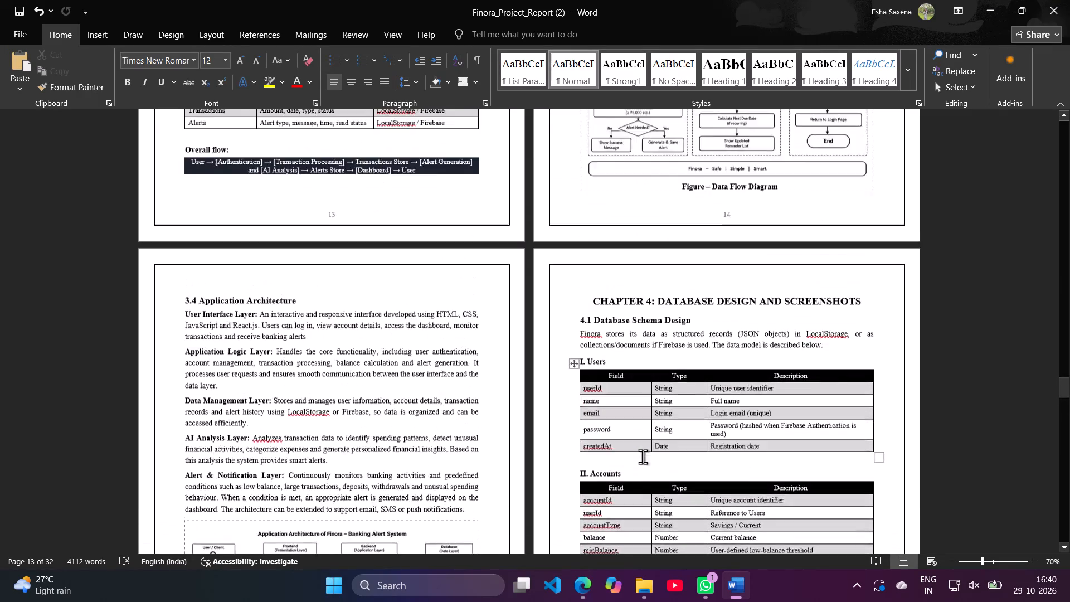
scroll(643, 457, "down", 2)
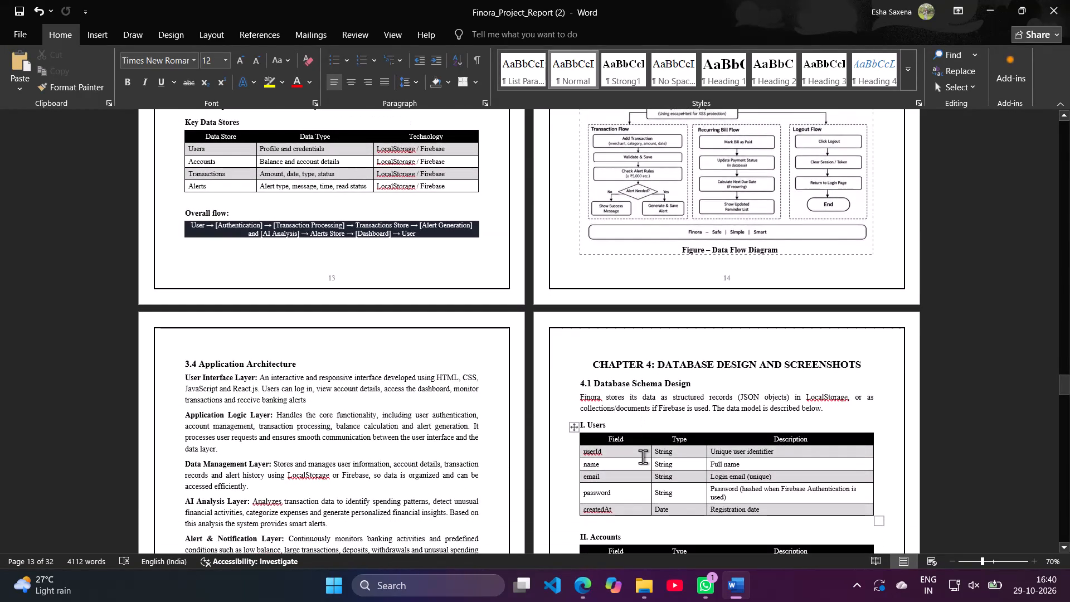
scroll(643, 457, "down", 2)
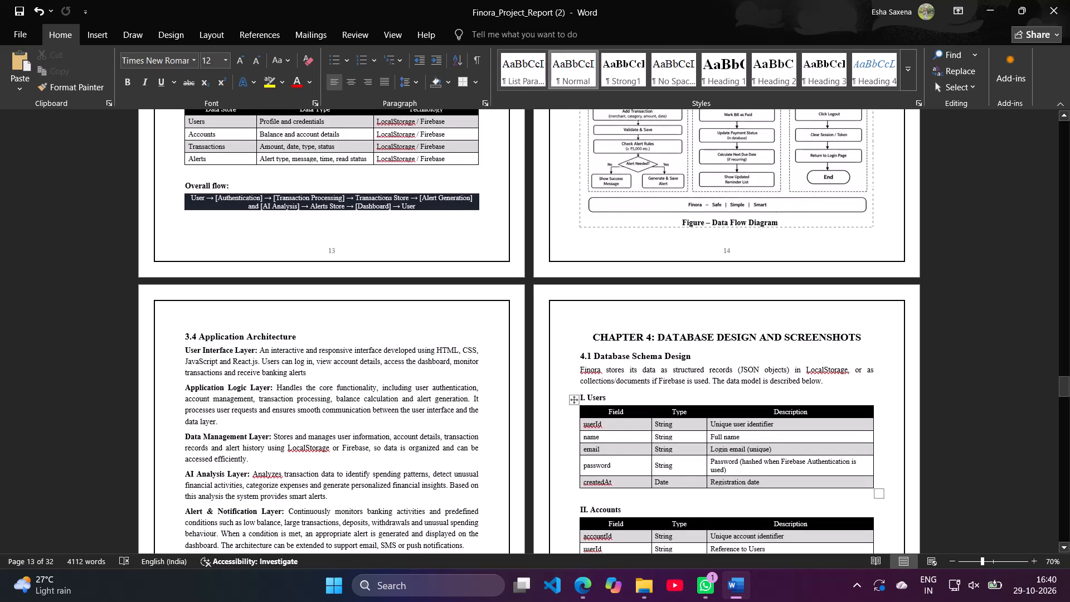
scroll(643, 457, "down", 2)
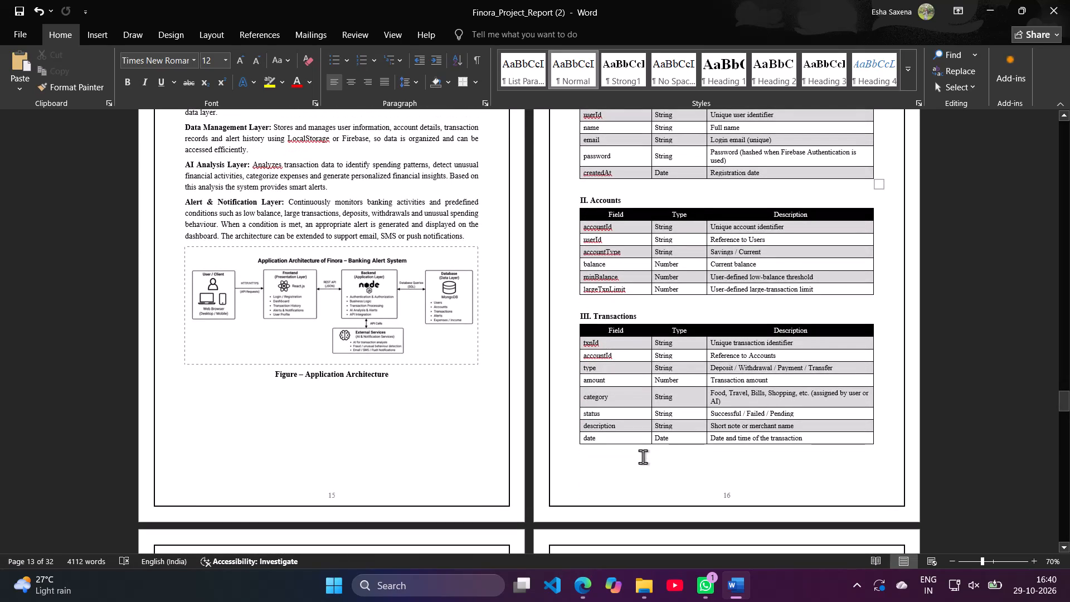
scroll(643, 457, "down", 1)
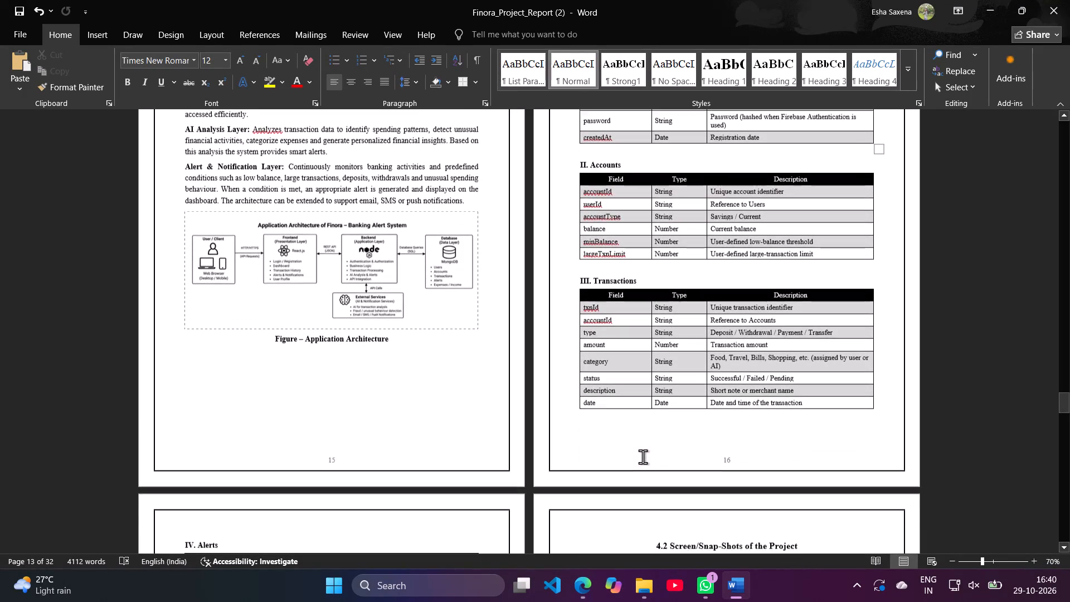
scroll(643, 457, "down", 2)
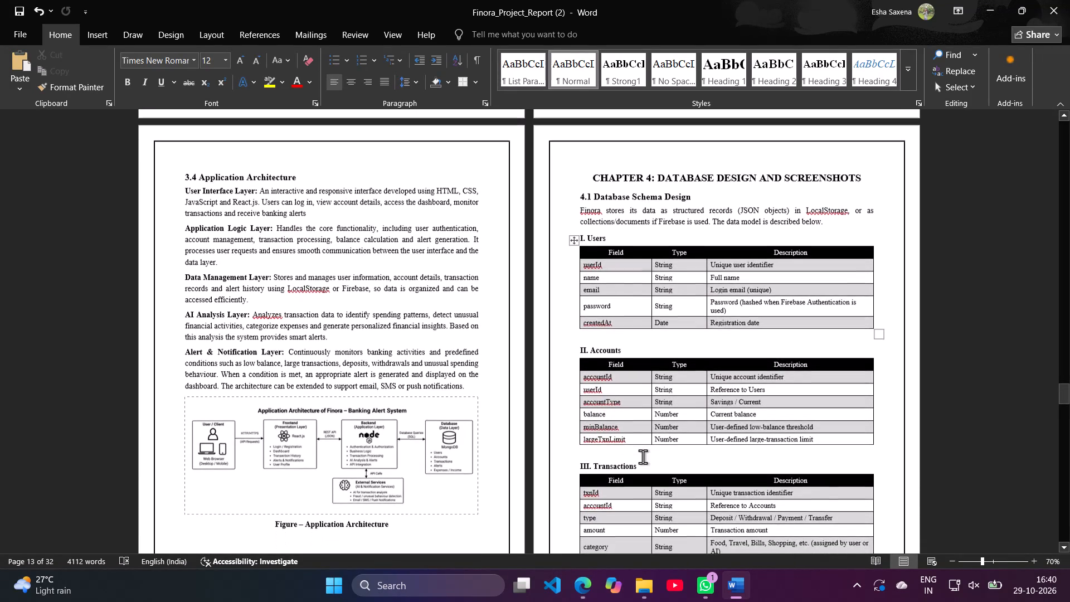
scroll(643, 457, "down", 2)
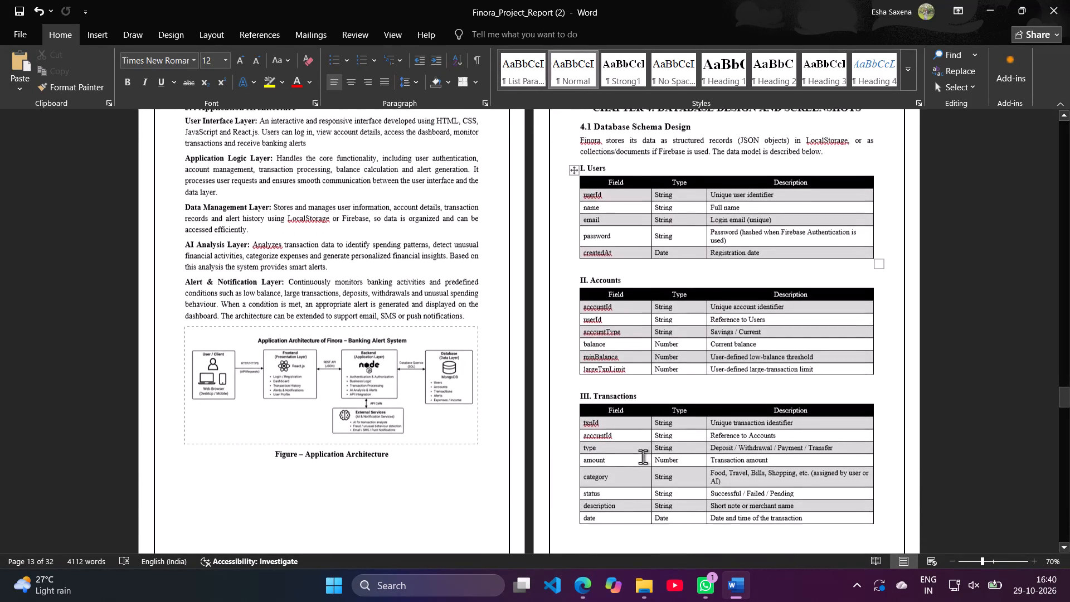
scroll(643, 457, "down", 2)
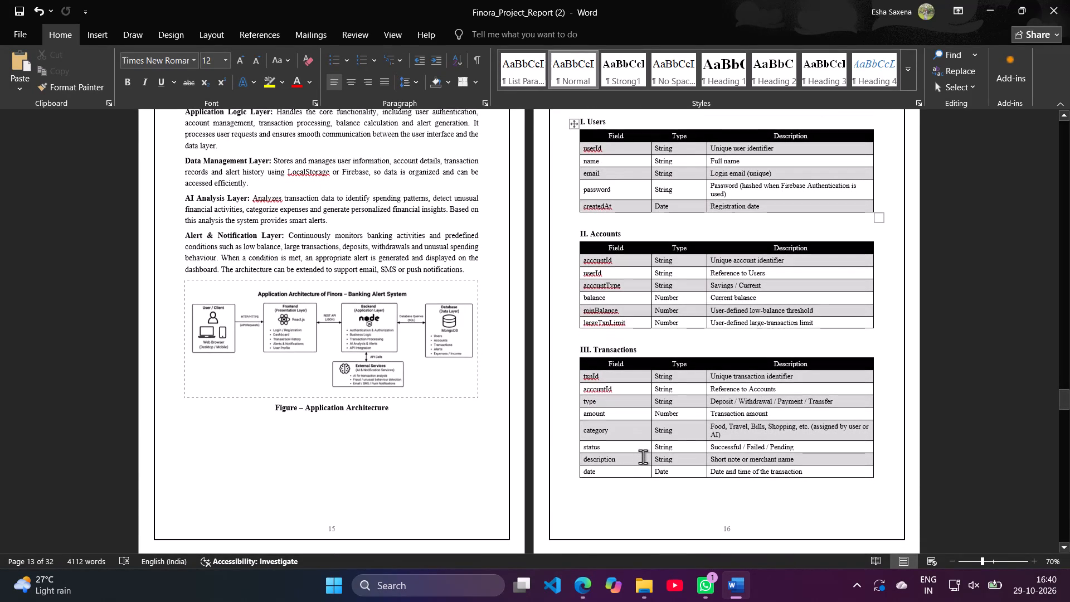
scroll(643, 457, "down", 1)
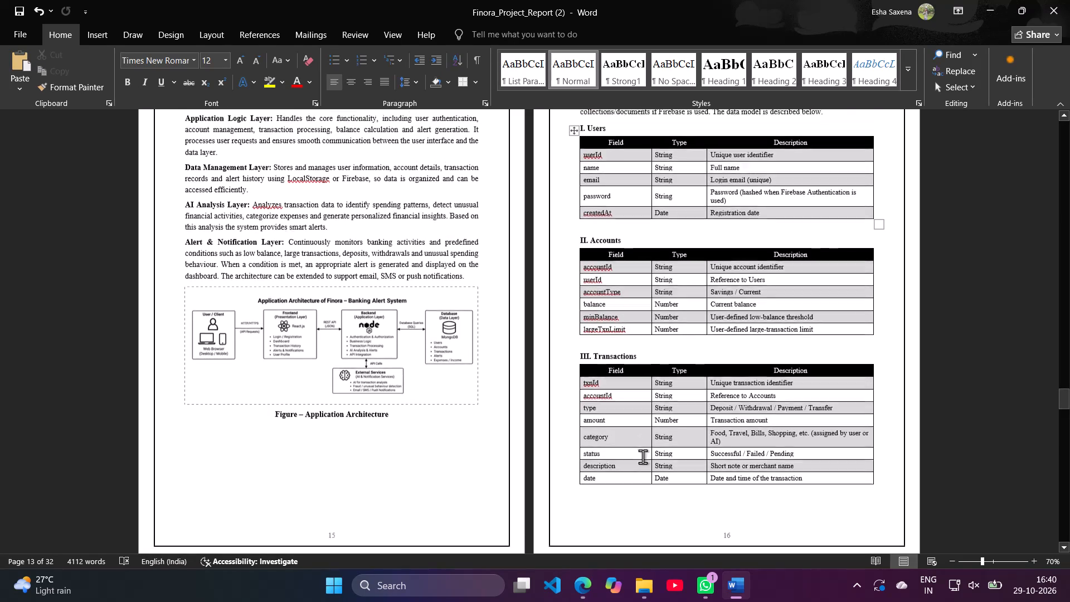
Examine Chapter 4's remaining database schema tables, including Alerts and AI Insights, along with the relationships paragraph and ER diagram.
scroll(643, 457, "down", 2)
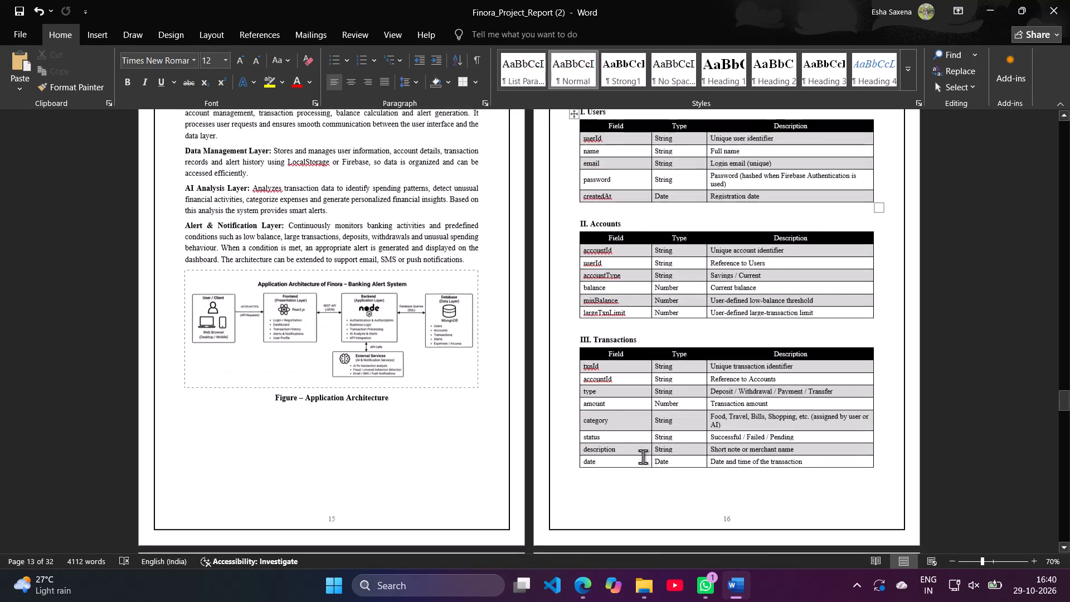
scroll(643, 457, "down", 1)
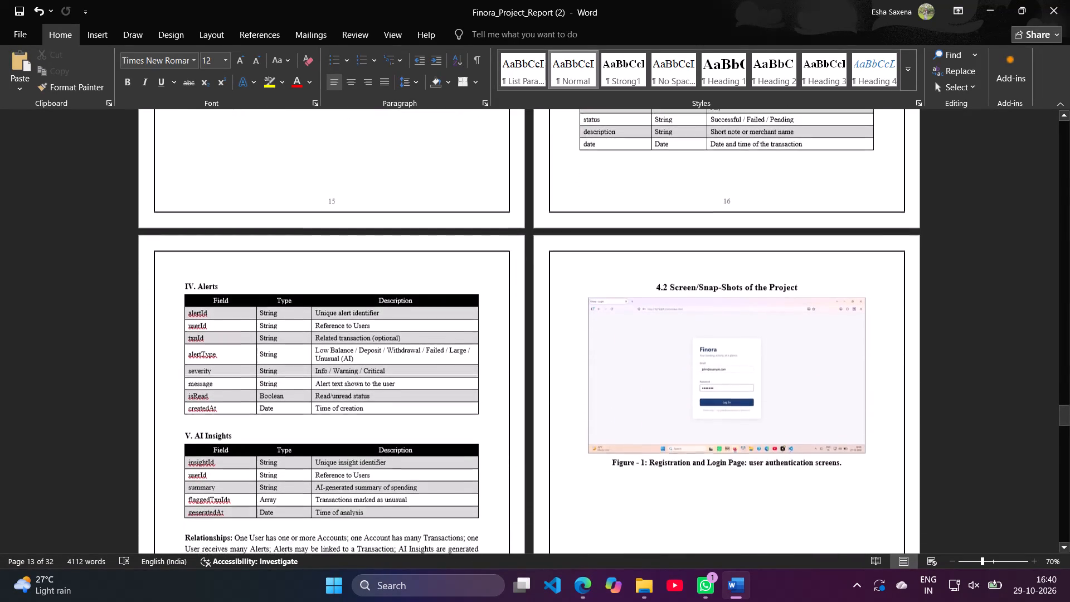
scroll(643, 457, "down", 1)
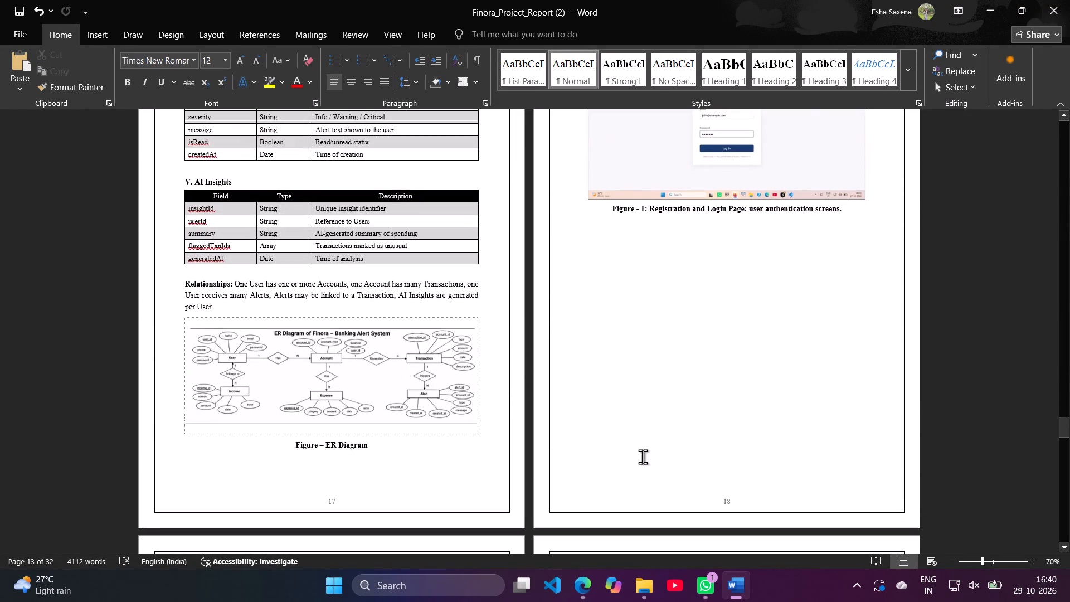
scroll(643, 457, "down", 2)
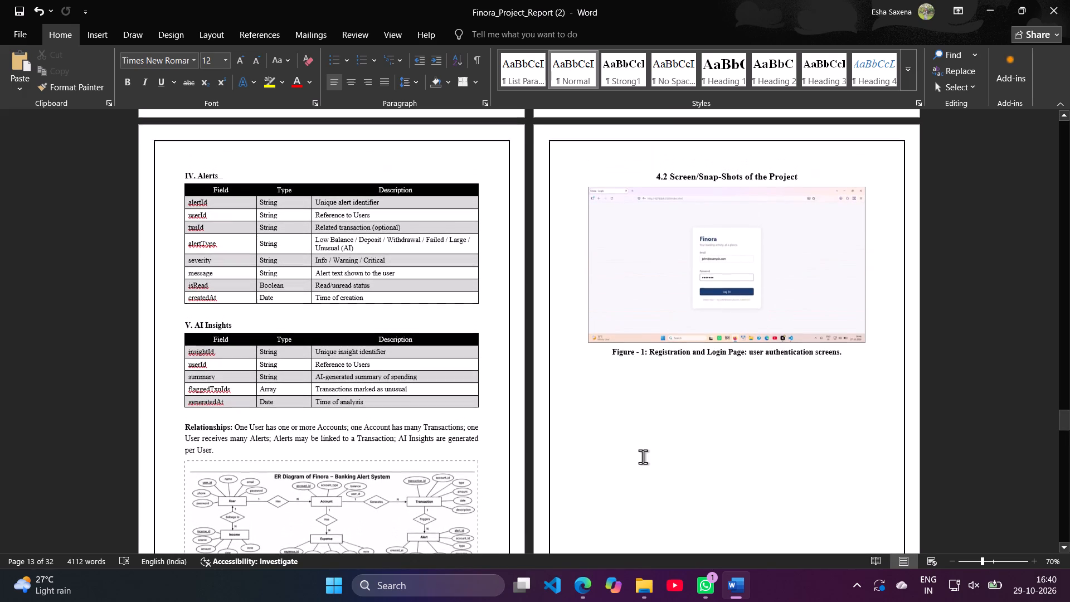
scroll(643, 457, "down", 2)
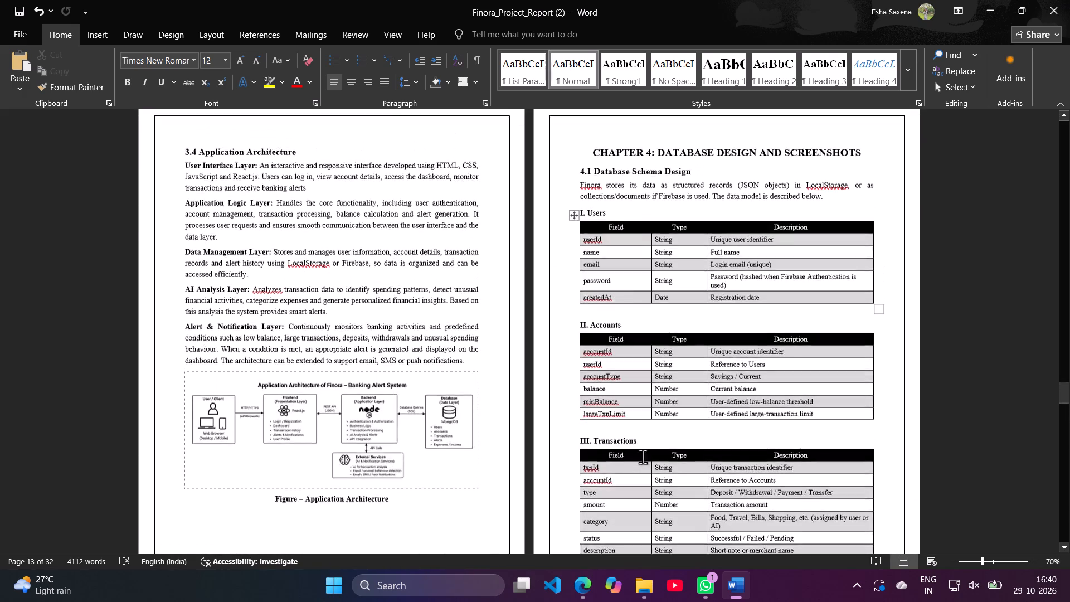
scroll(643, 457, "down", 2)
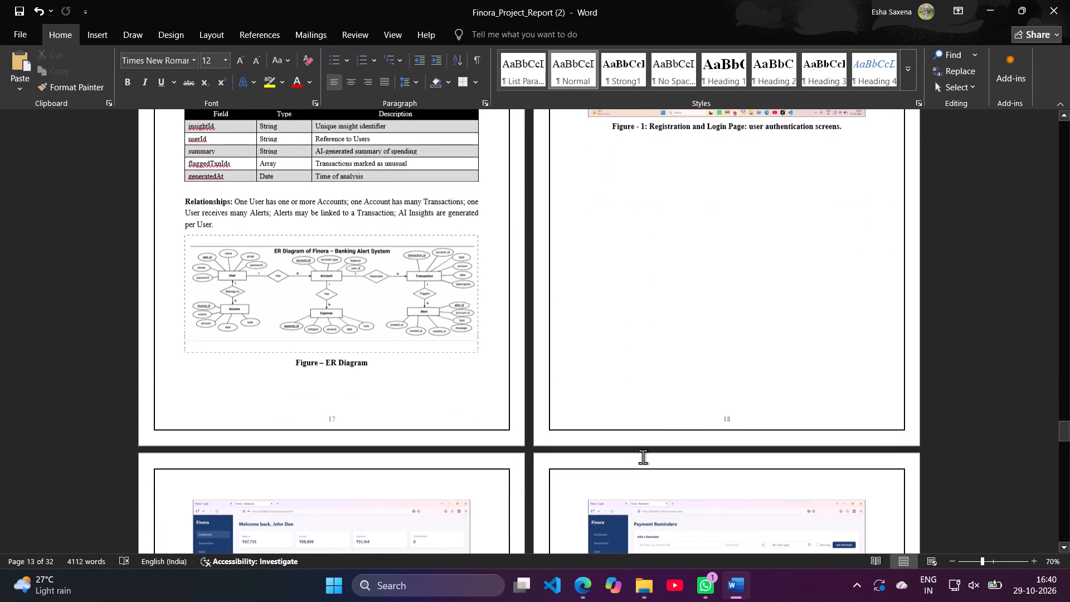
Review the project screenshots in section 4.2, comparing which figures have a screen description, and recheck the ER diagram page.
scroll(643, 457, "down", 1)
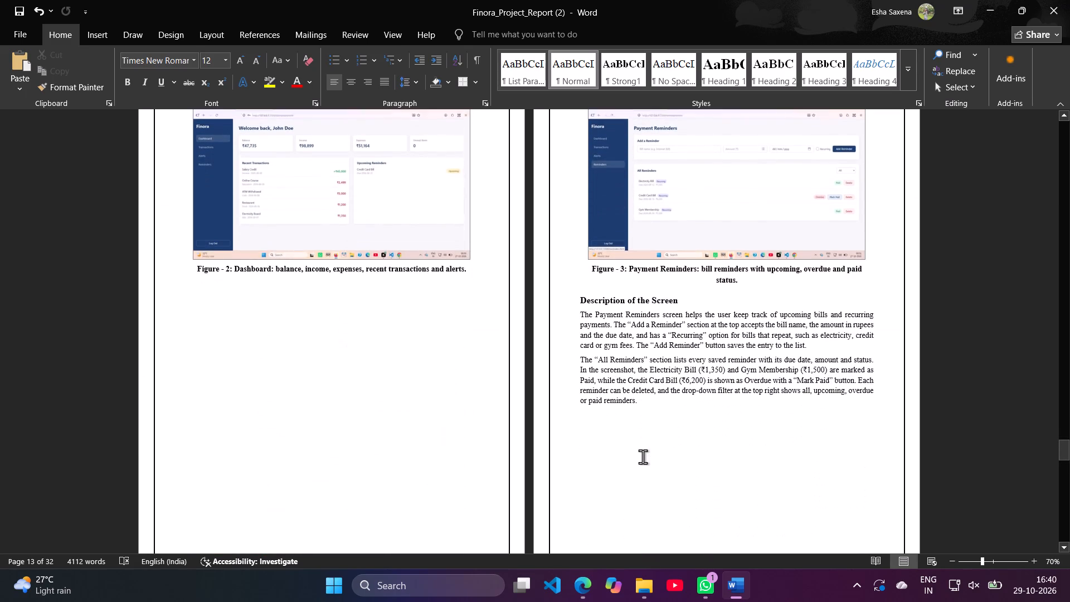
scroll(643, 457, "down", 2)
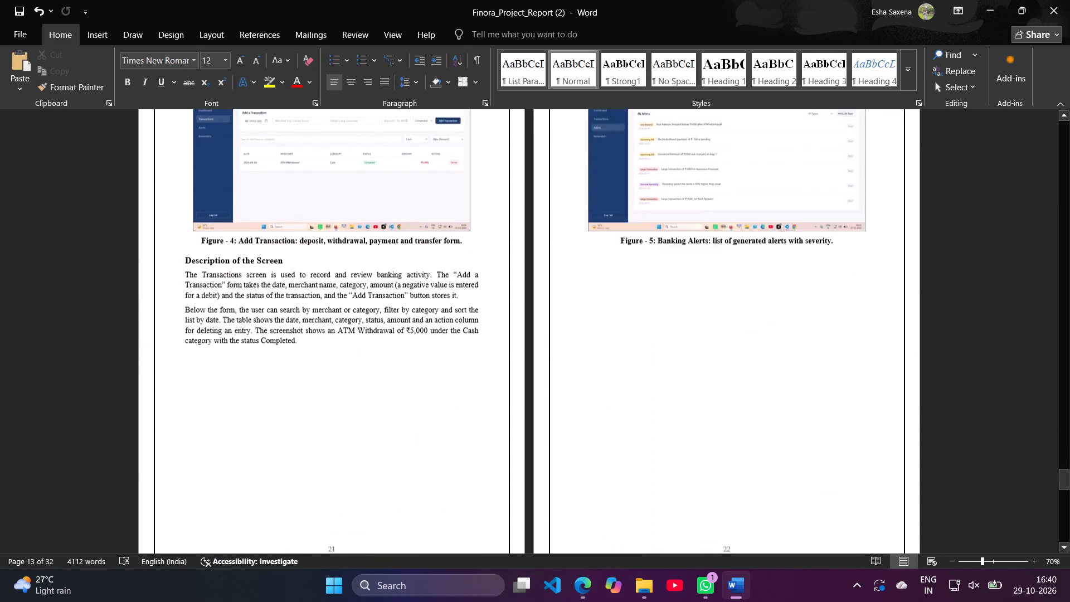
scroll(643, 457, "down", 2)
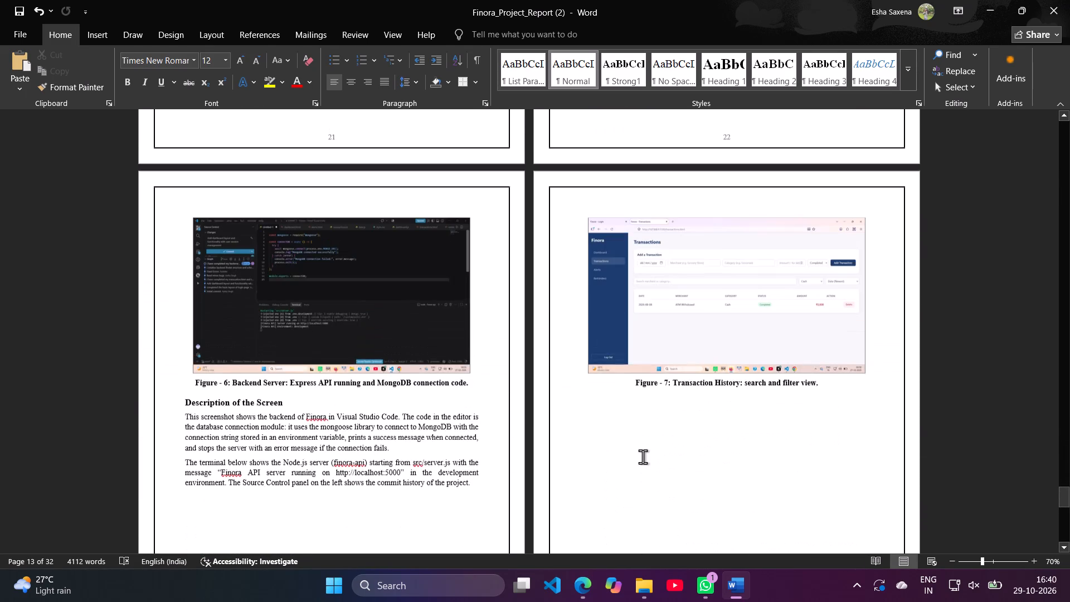
scroll(643, 457, "up", 2)
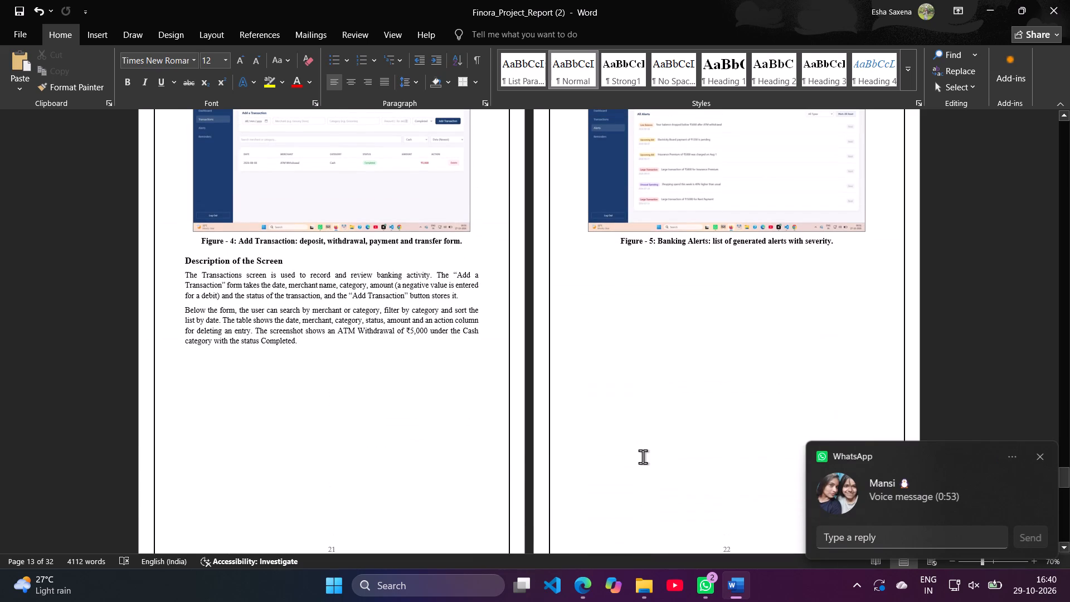
scroll(643, 457, "up", 3)
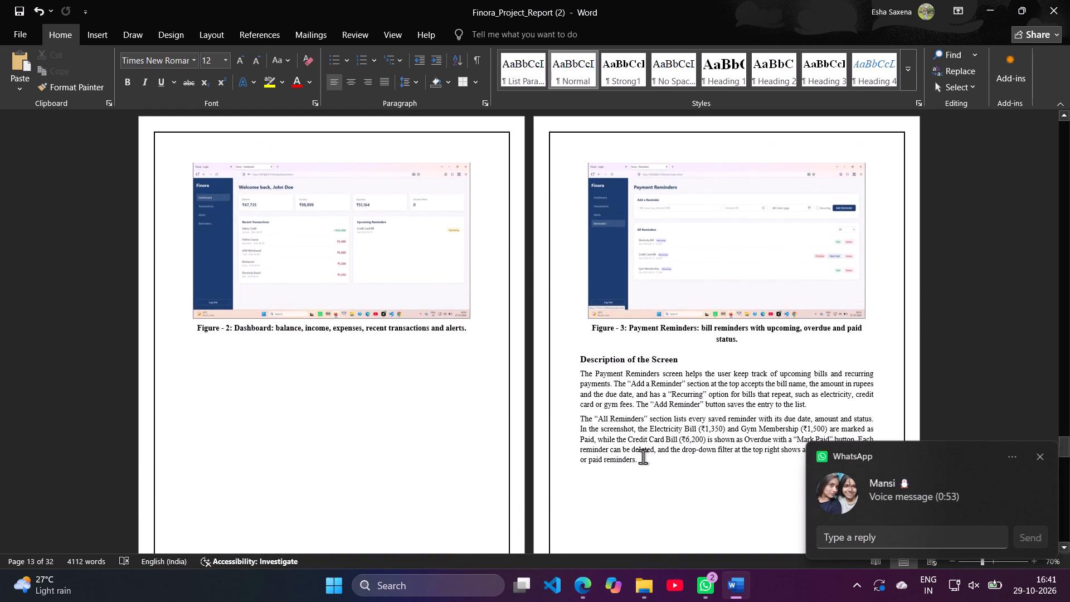
scroll(643, 457, "up", 1)
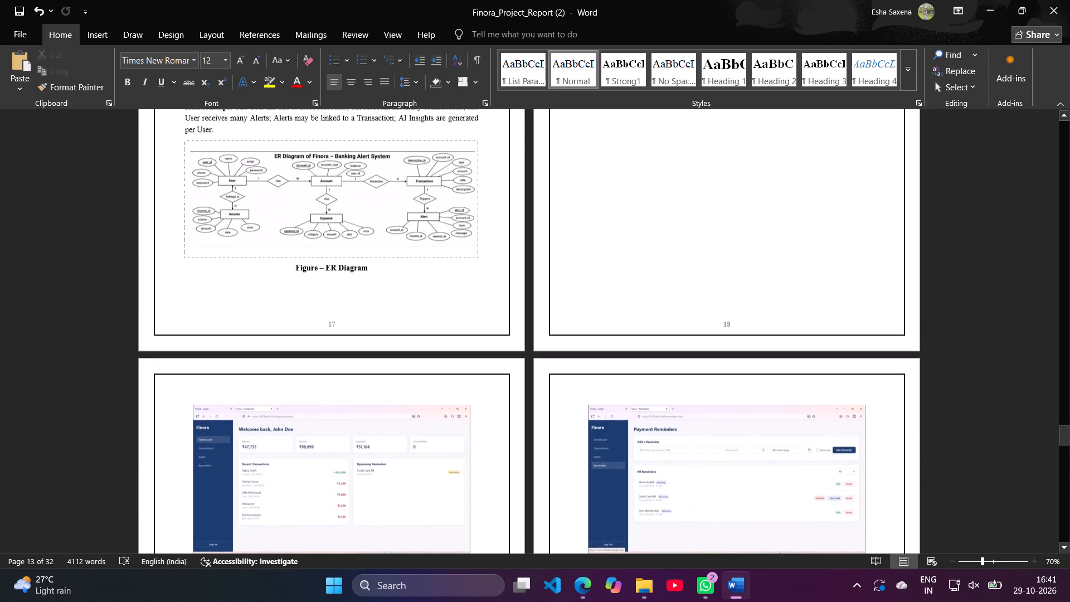
scroll(643, 457, "up", 1)
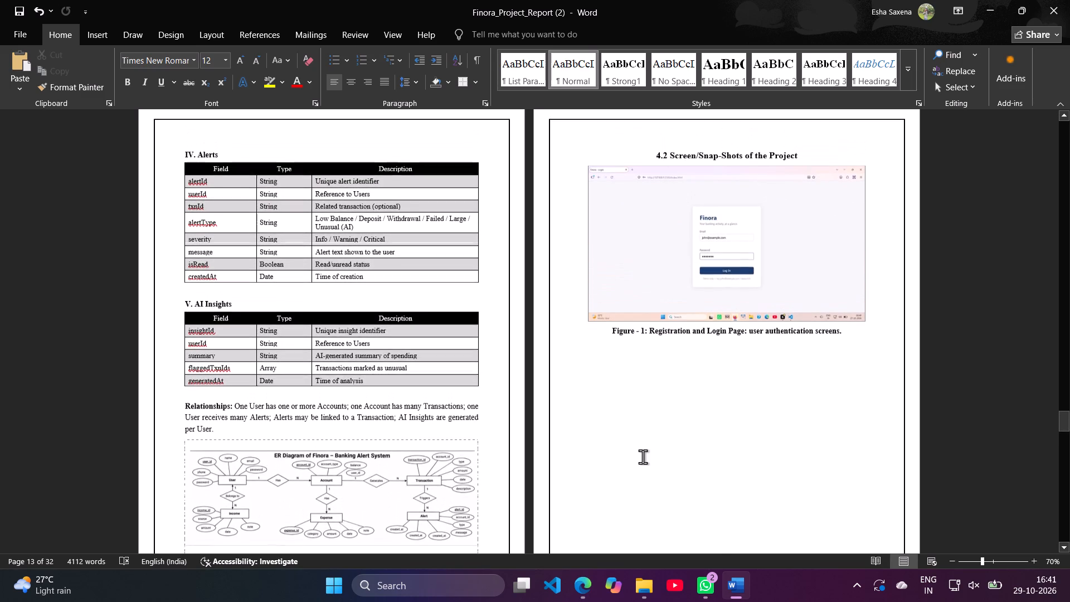
scroll(643, 454, "down", 1)
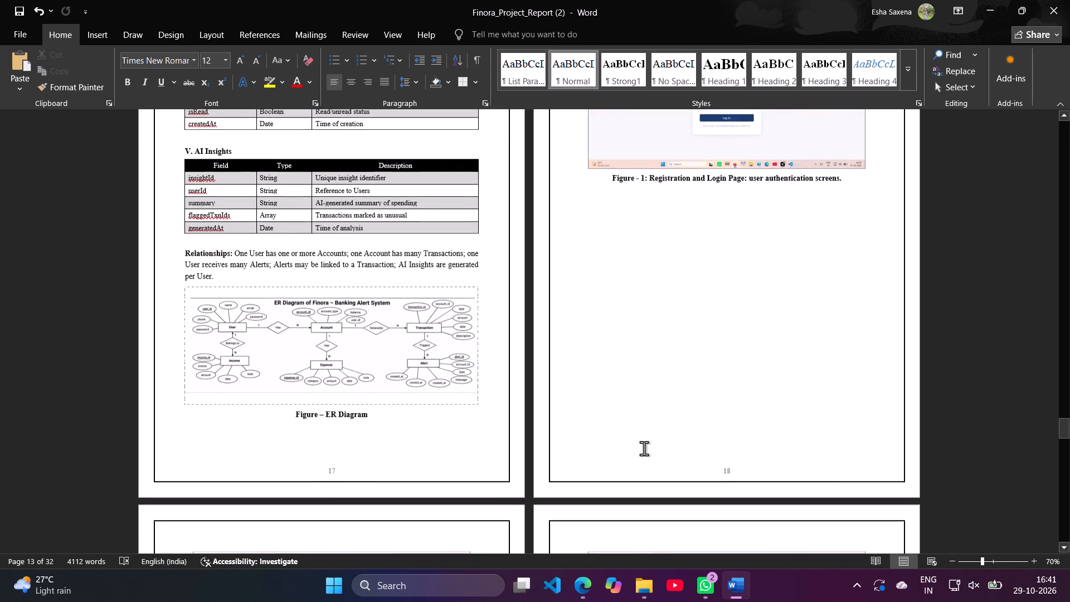
scroll(644, 448, "down", 1)
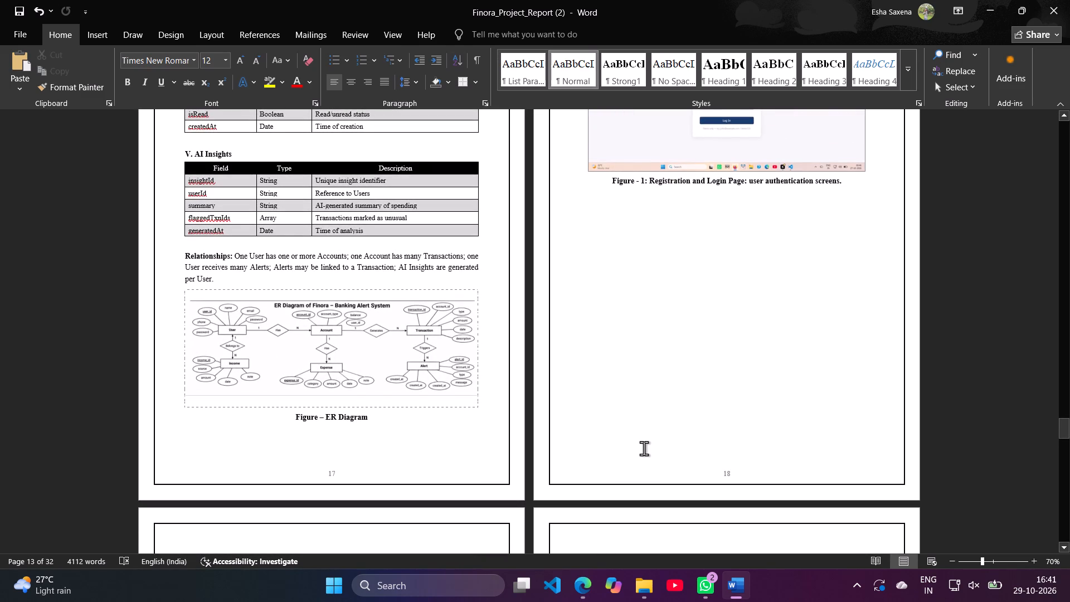
scroll(644, 448, "down", 2)
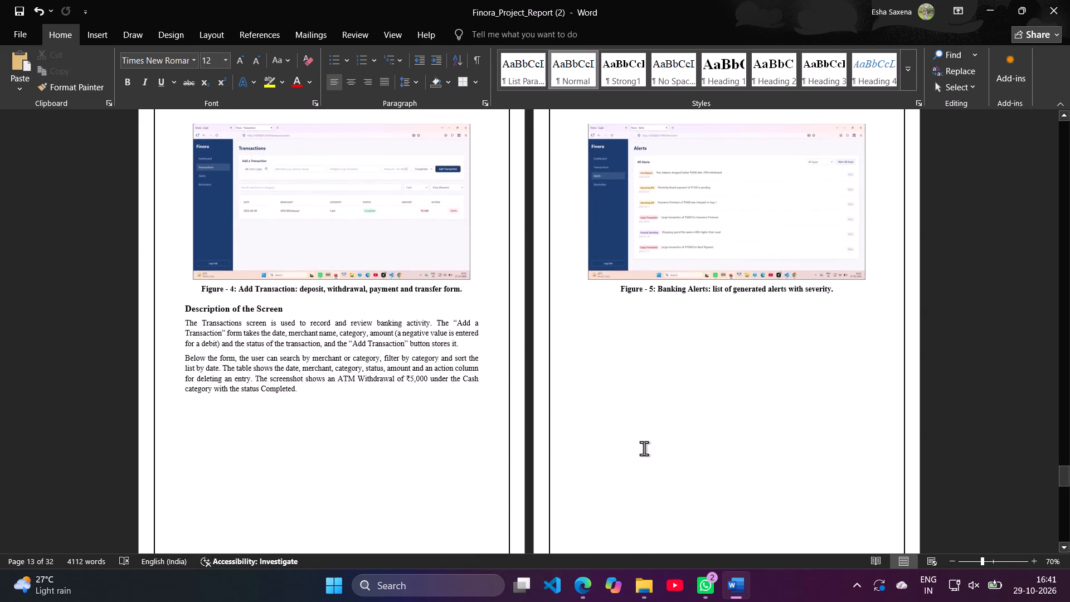
Read through the report's closing pages, covering Chapter 5's conclusion and future enhancements and Chapter 6's references.
scroll(644, 448, "down", 3)
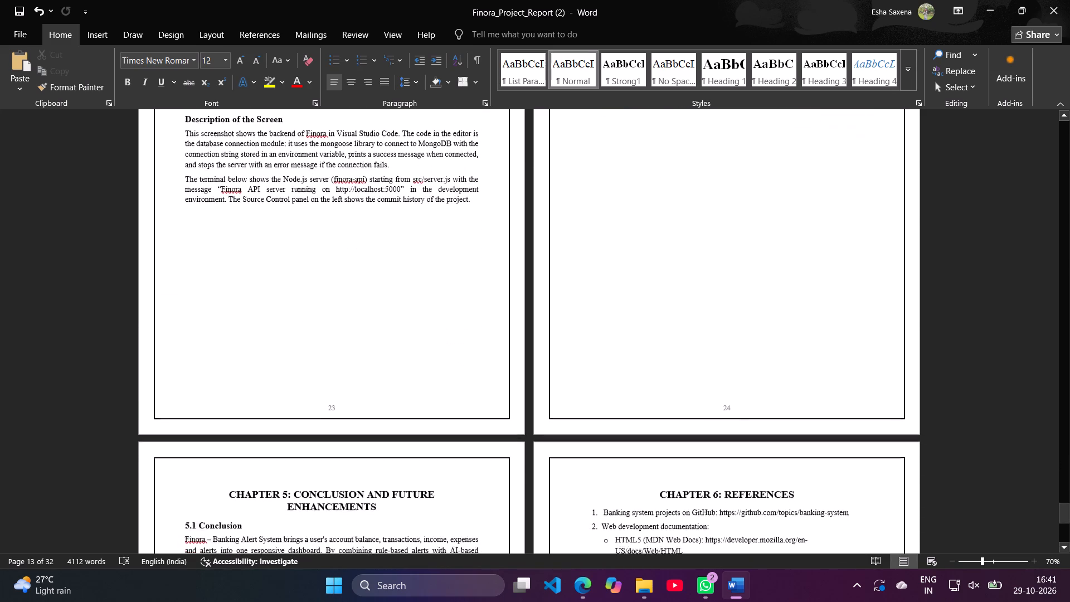
scroll(644, 448, "down", 1)
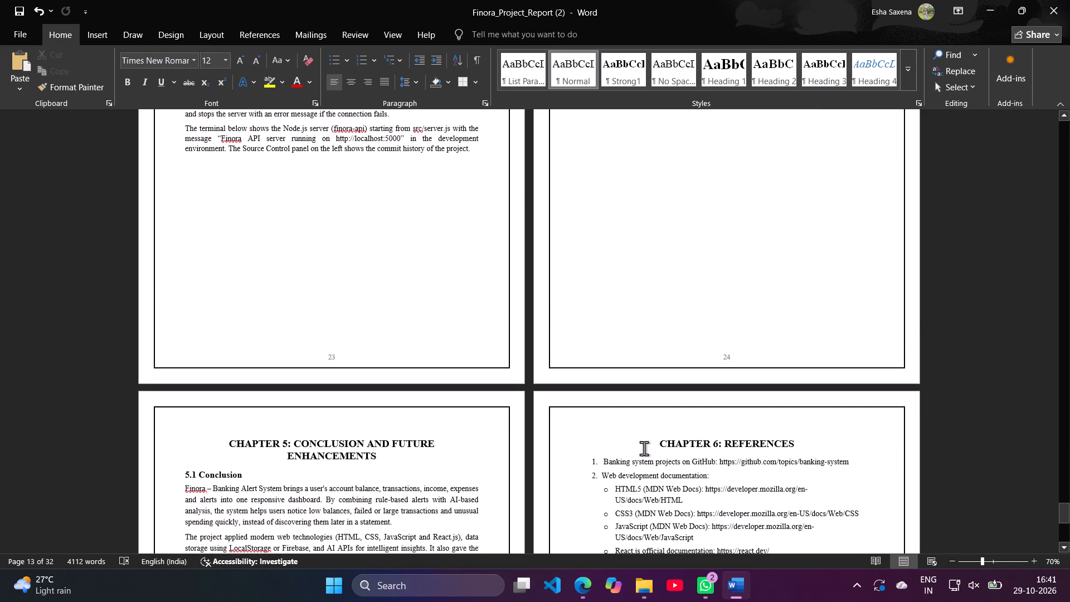
scroll(644, 448, "down", 1)
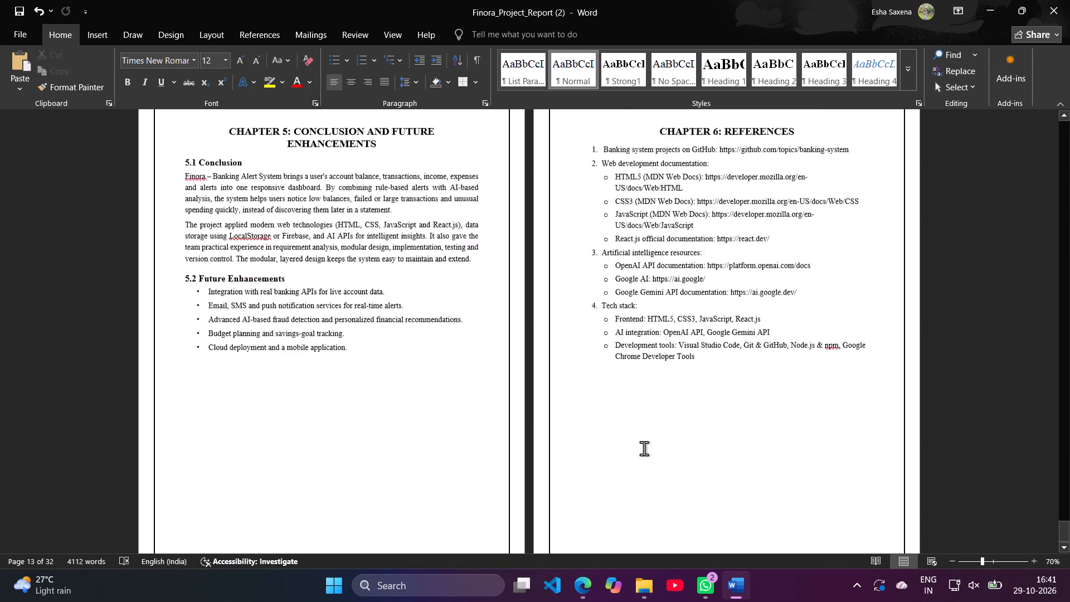
scroll(644, 448, "down", 1)
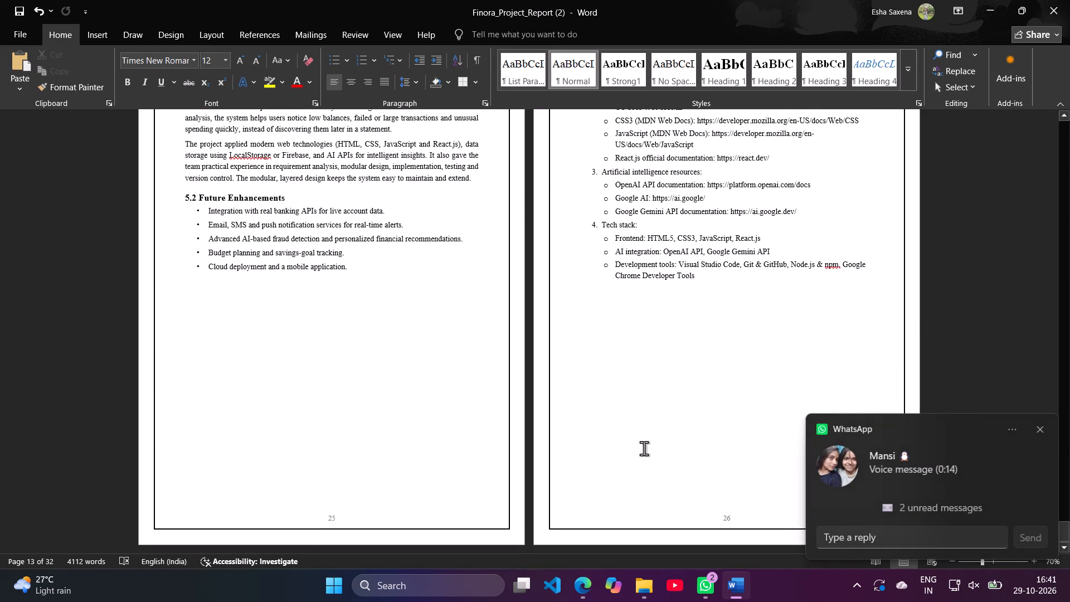
scroll(644, 448, "down", 1)
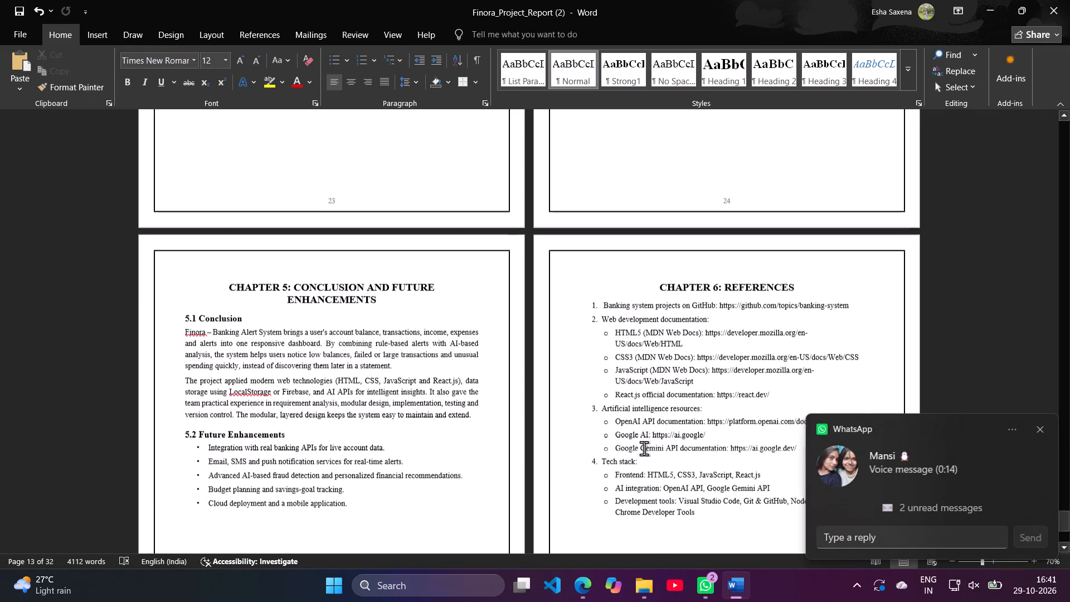
scroll(644, 448, "down", 1)
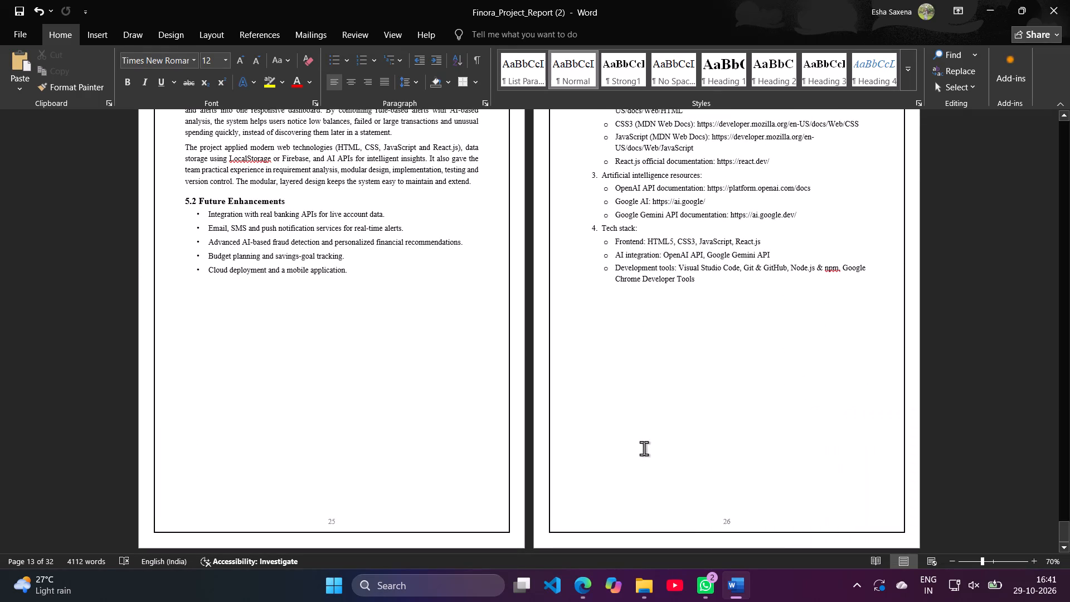
Check the conclusion and references chapters, and return to the index and abstract pages at the front of the report.
scroll(644, 448, "up", 7)
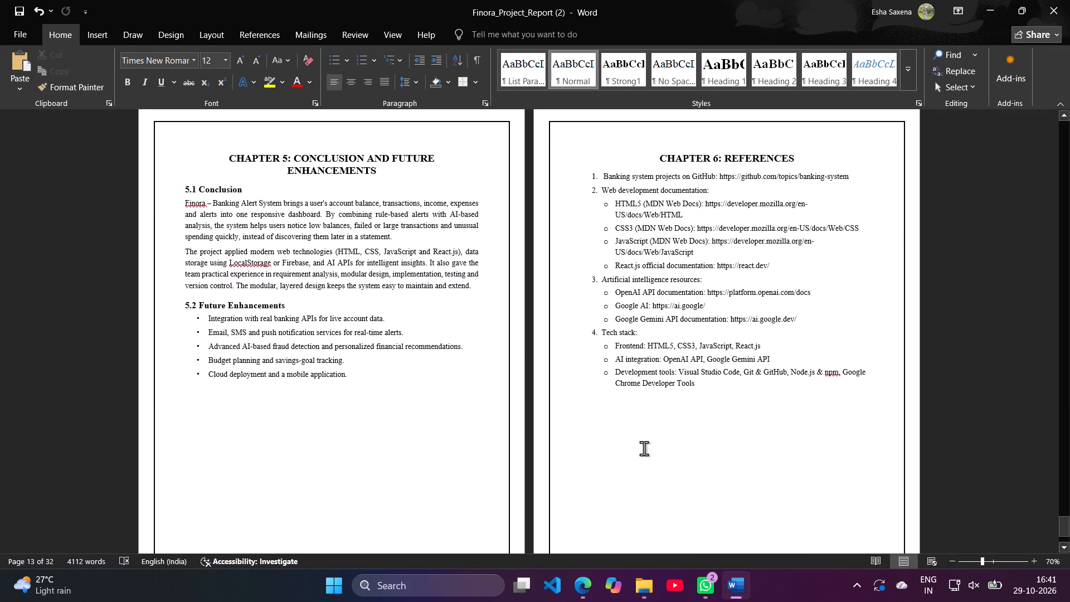
scroll(644, 448, "up", 20)
scroll(644, 448, "up", 20)
scroll(644, 448, "up", 2)
scroll(644, 448, "down", 1)
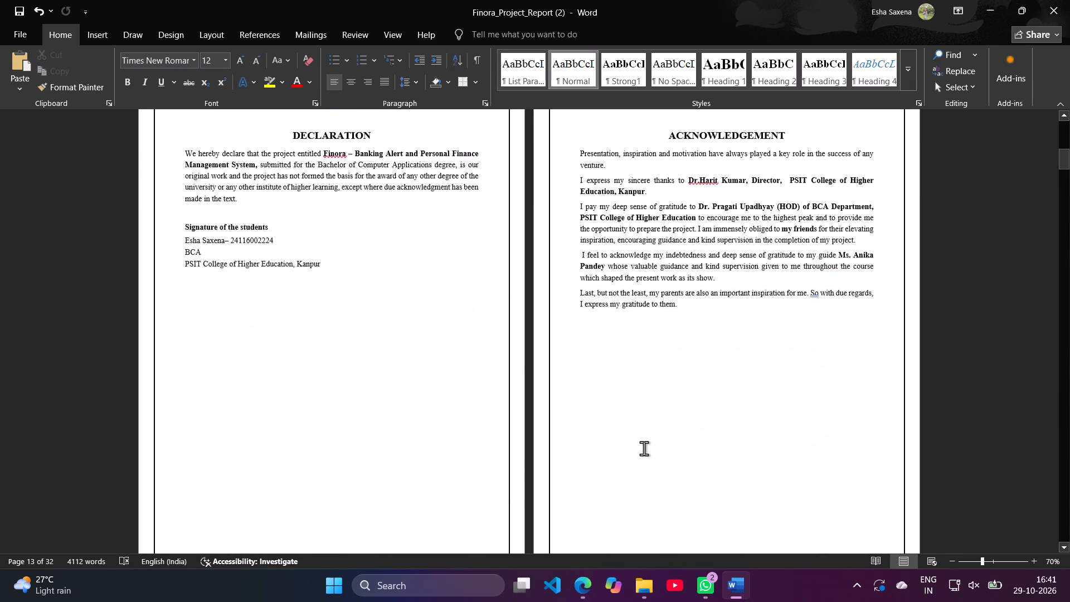
scroll(644, 448, "down", 1)
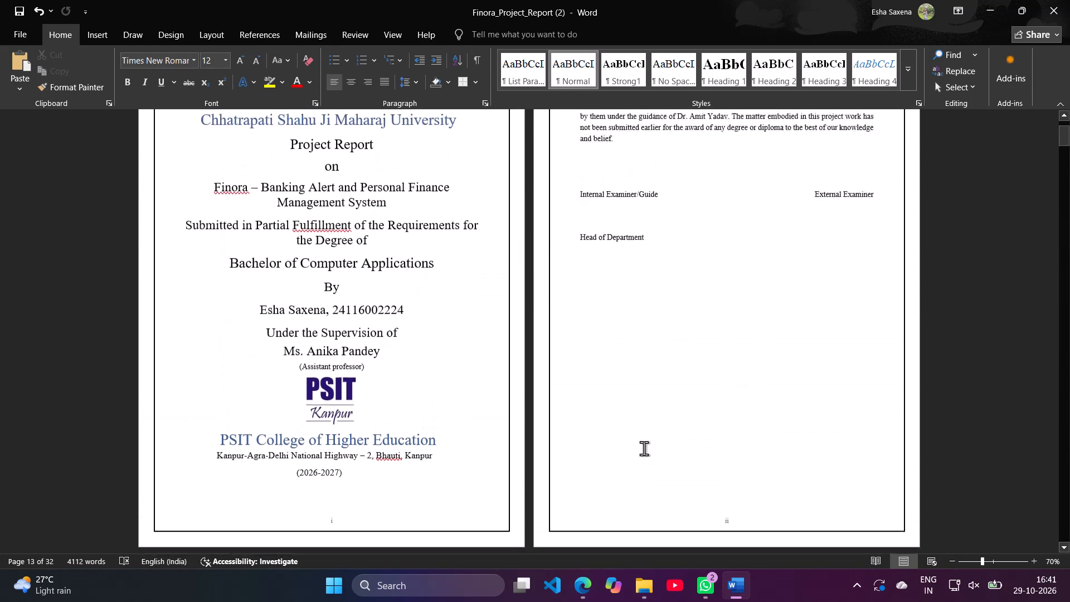
scroll(644, 448, "down", 1)
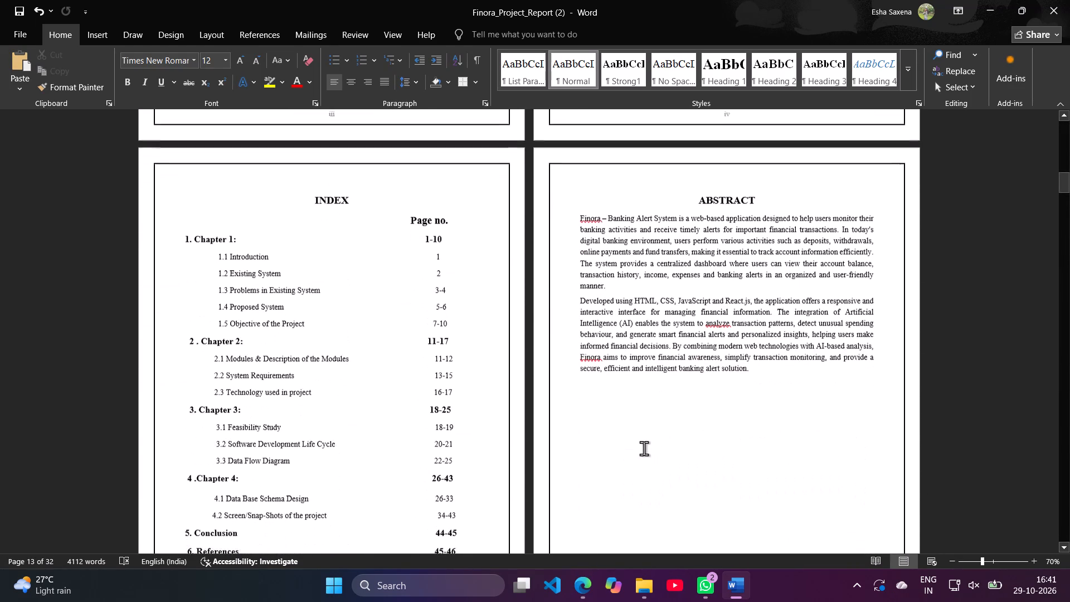
scroll(644, 448, "down", 1)
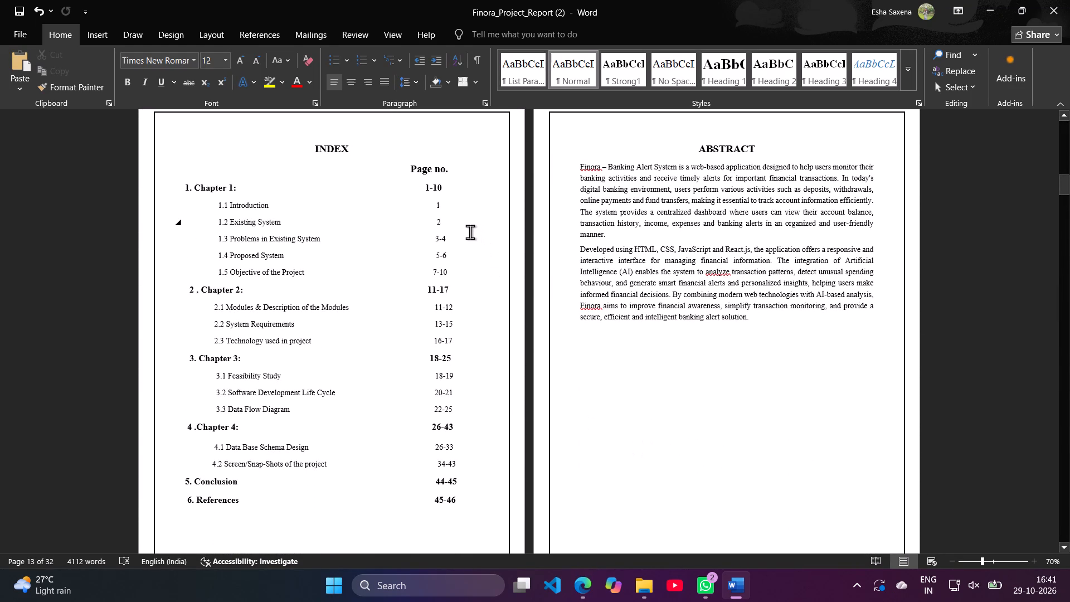
Set the index page numbers to 3 for 1.3 Problems in Existing System and 4 for 1.4 Proposed System.
left_click(453, 236)
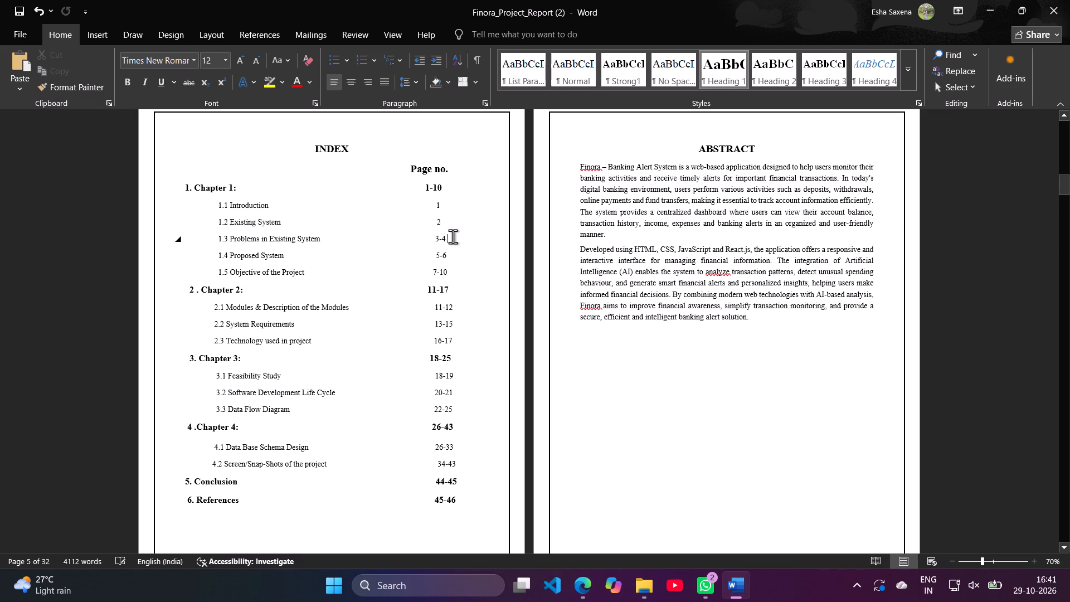
key("BackSpace")
key("BackSpace")
key("BackSpace")
left_click(454, 256)
key("BackSpace")
key("BackSpace")
key("BackSpace")
key("4")
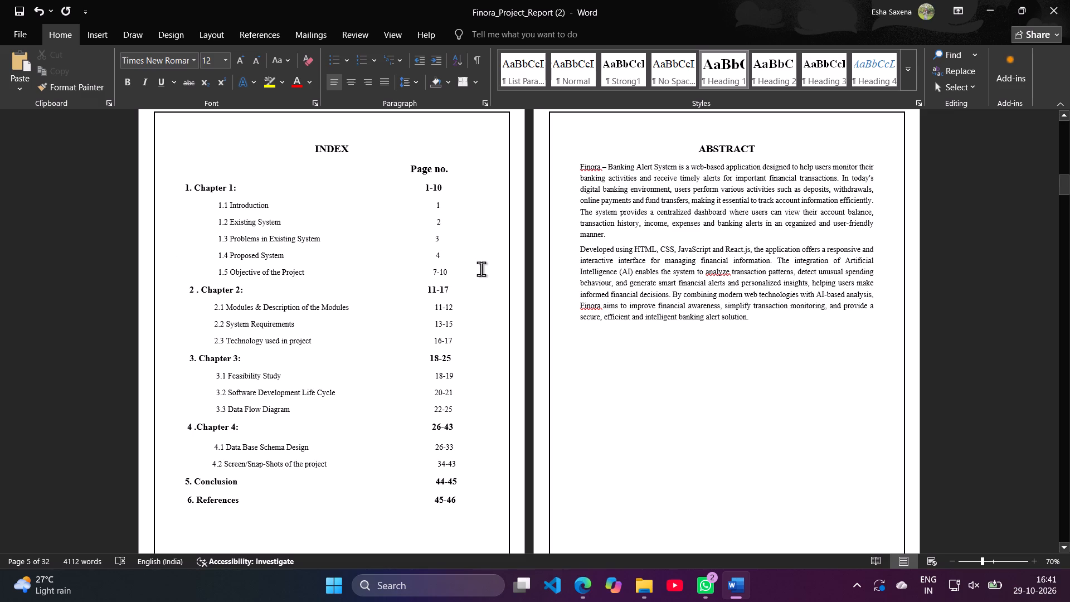
Set the index page number of 1.5 Objective of the Project to 5 and remove one space before 1.4's page number.
left_click(453, 270)
key("BackSpace")
key("BackSpace")
key("BackSpace")
key("BackSpace")
key("5")
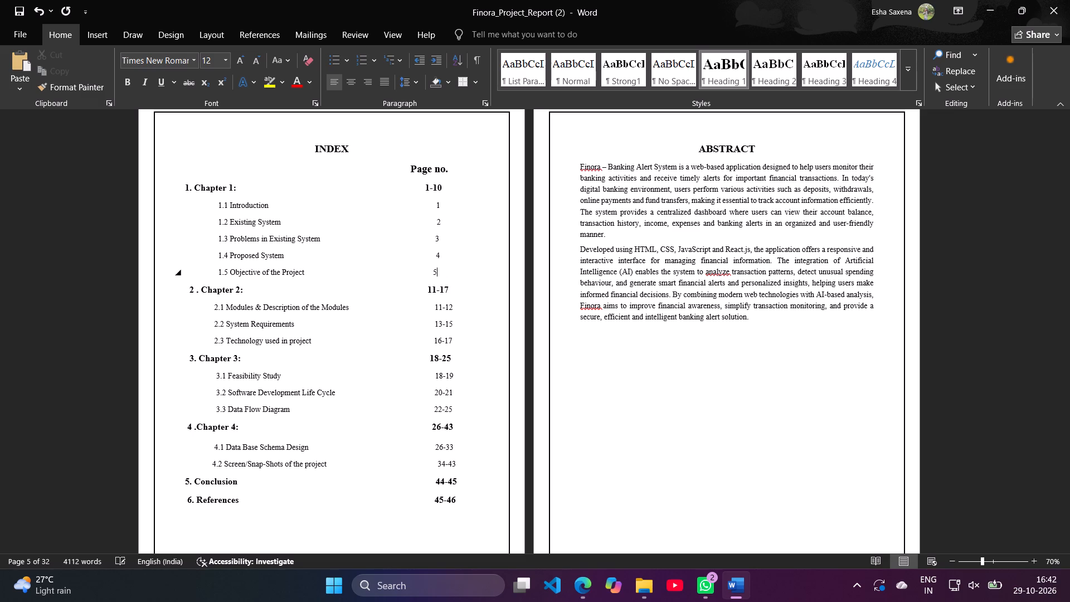
left_click(437, 252)
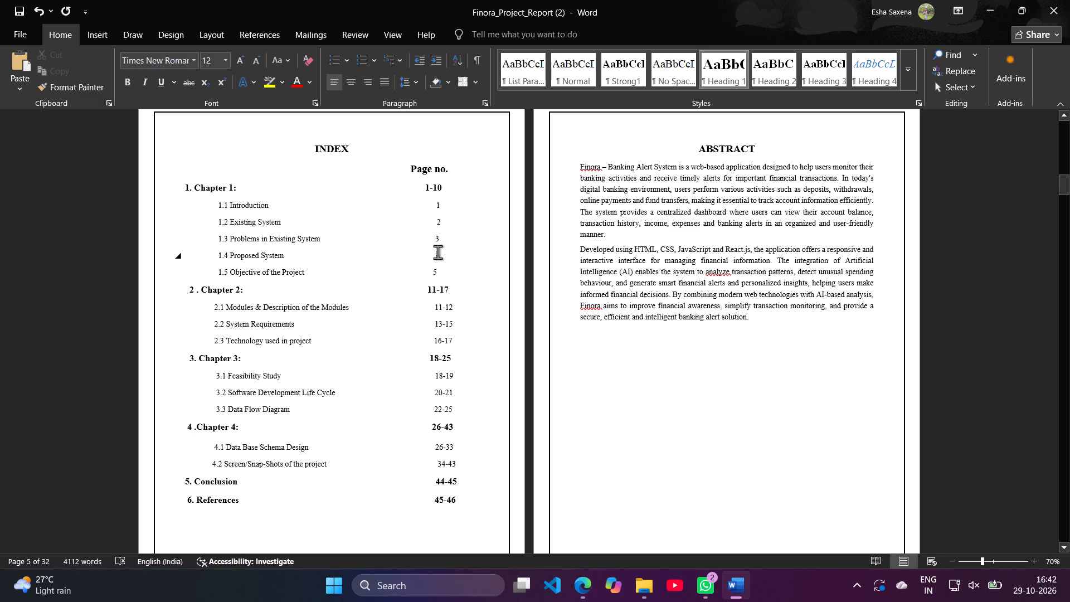
key("BackSpace")
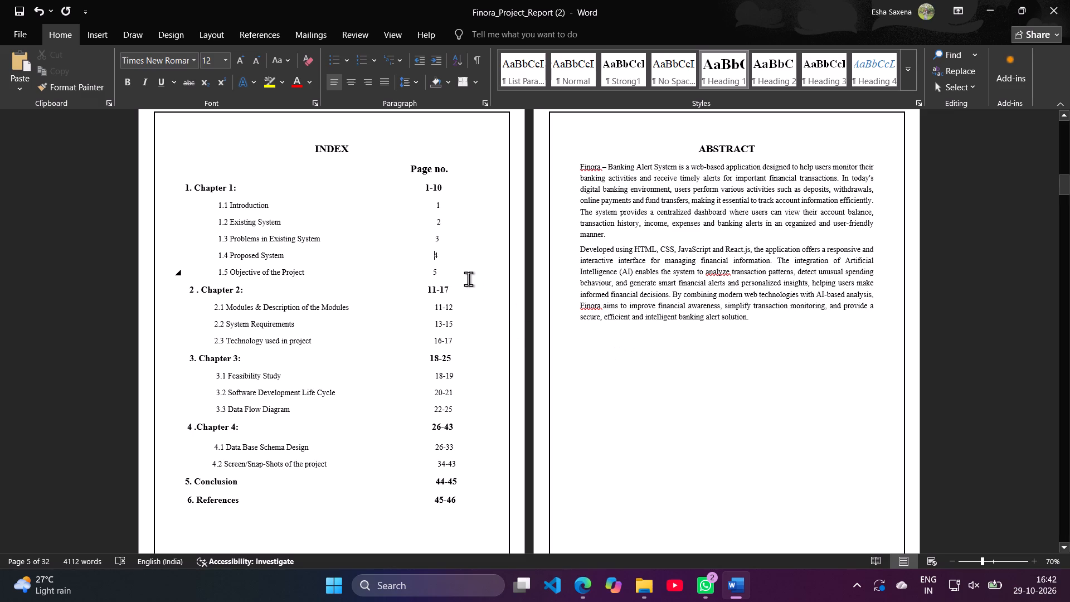
Add a new index line below 1.5 Objective of the Project, indented with spaces like the entries above, containing "1.6".
left_click(458, 269)
key("Return")
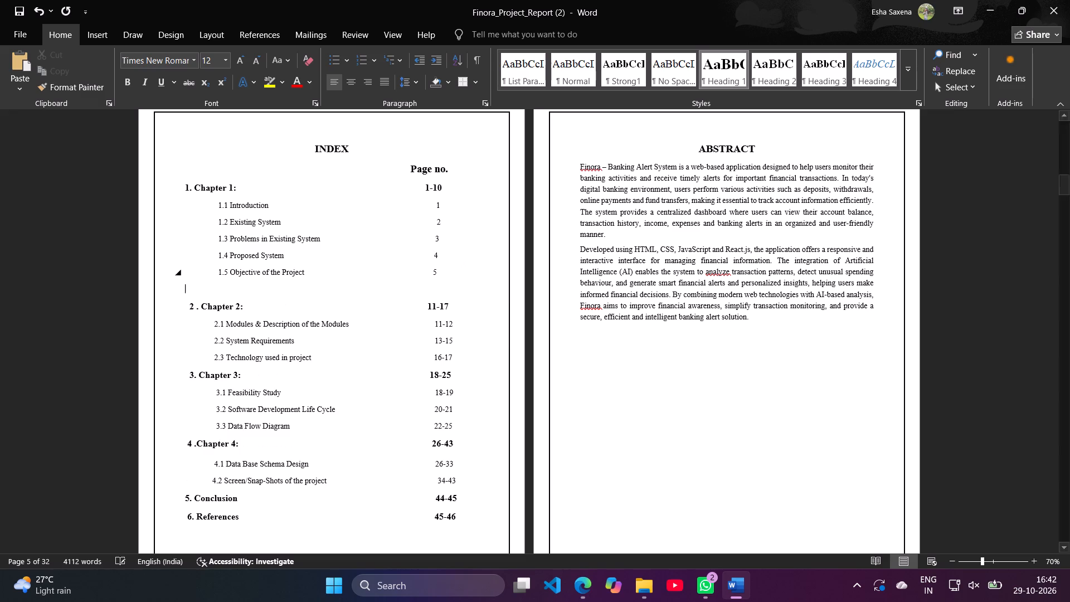
key("space")
key("space")
key("space")
key("space")
key("space")
key("space")
key("space")
key("space")
key("space")
key("space")
key("space")
key("space")
key("space")
key("space")
key("space")
key("space")
key("space")
type("1.6")
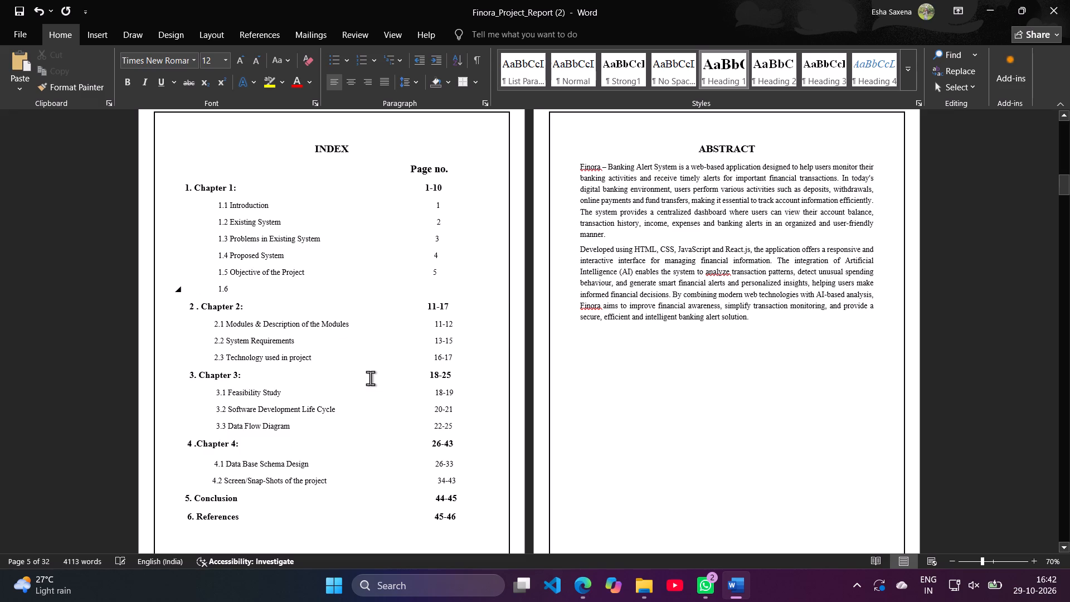
Copy the "1.6 Scope" heading text from the Scope section of Chapter 1 and paste it into the index's new 1.6 line.
scroll(370, 378, "down", 3)
scroll(370, 378, "up", 1)
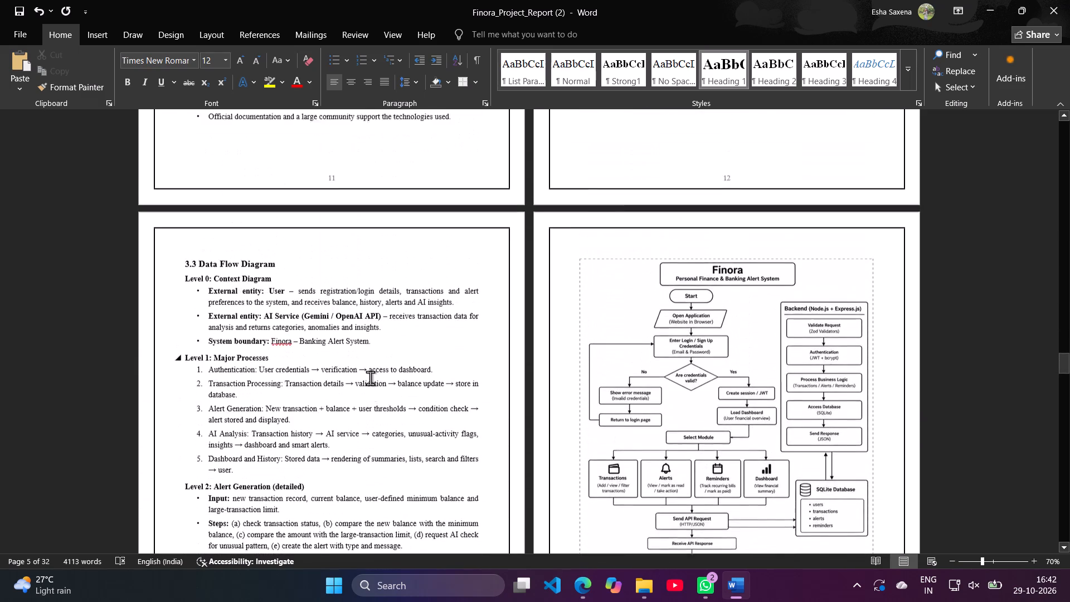
scroll(370, 378, "up", 3)
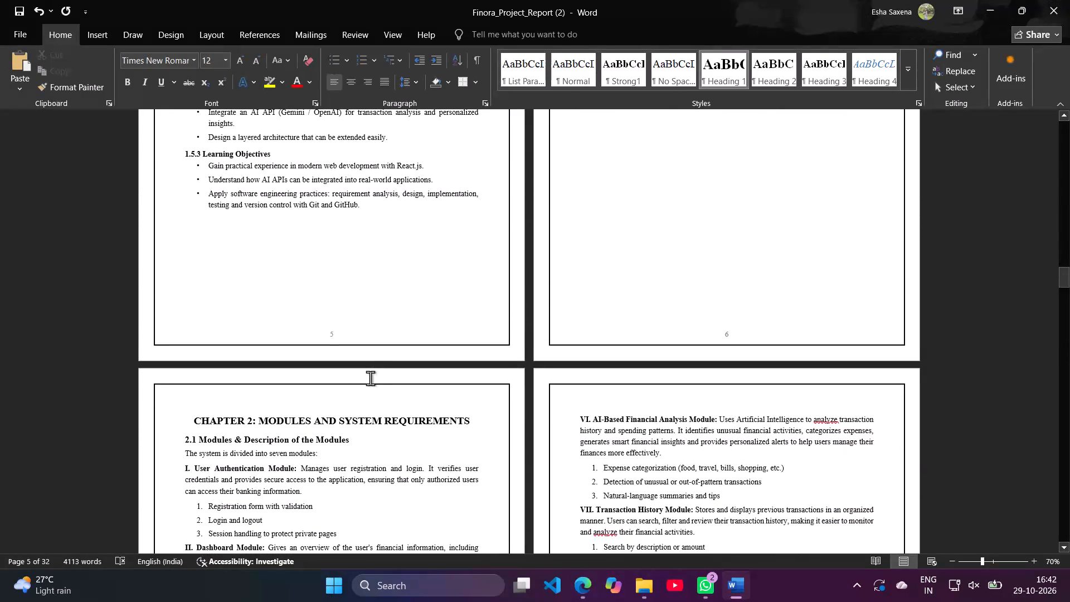
scroll(370, 378, "up", 1)
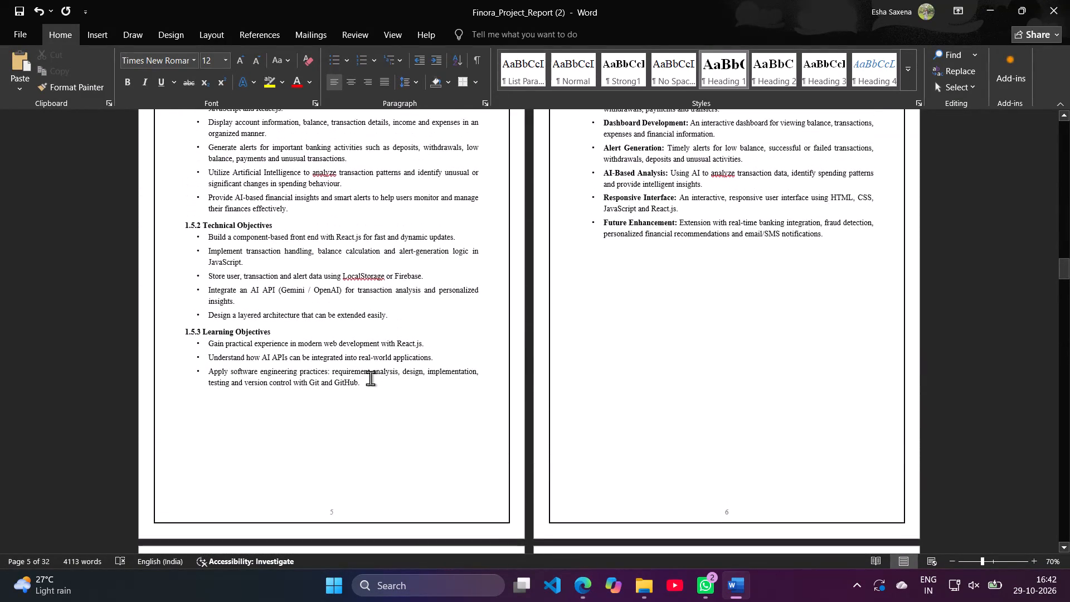
scroll(370, 378, "up", 1)
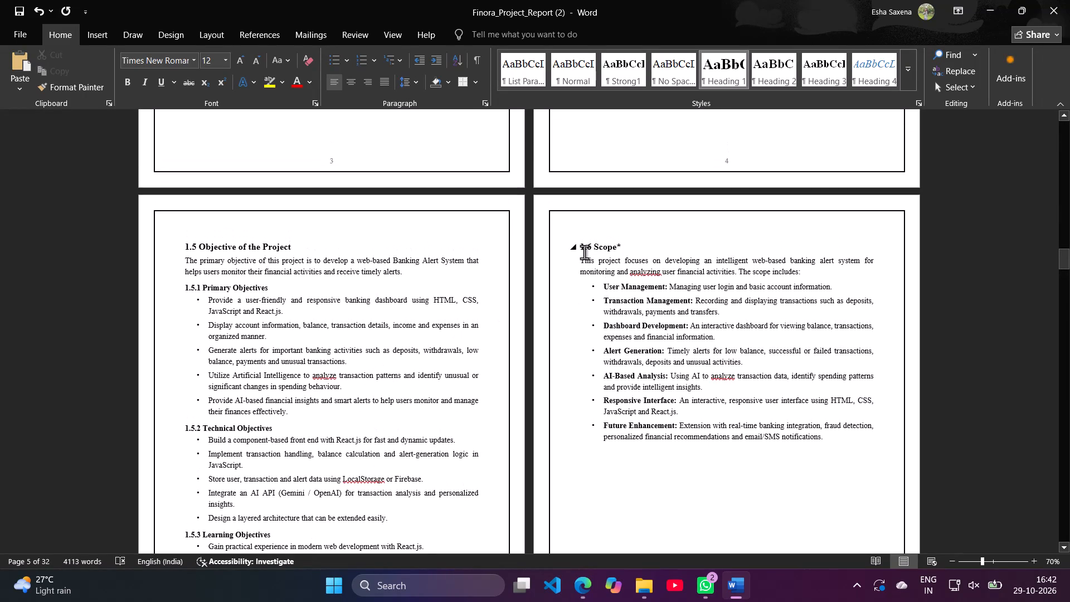
left_click_drag(581, 243, 615, 246)
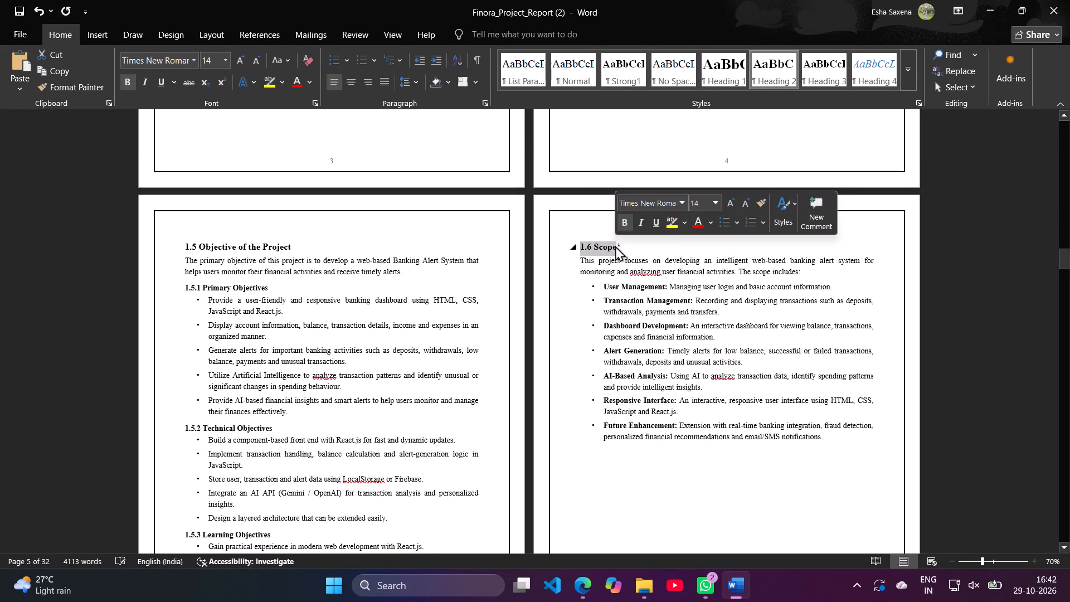
key("ctrl+c")
left_click(689, 244)
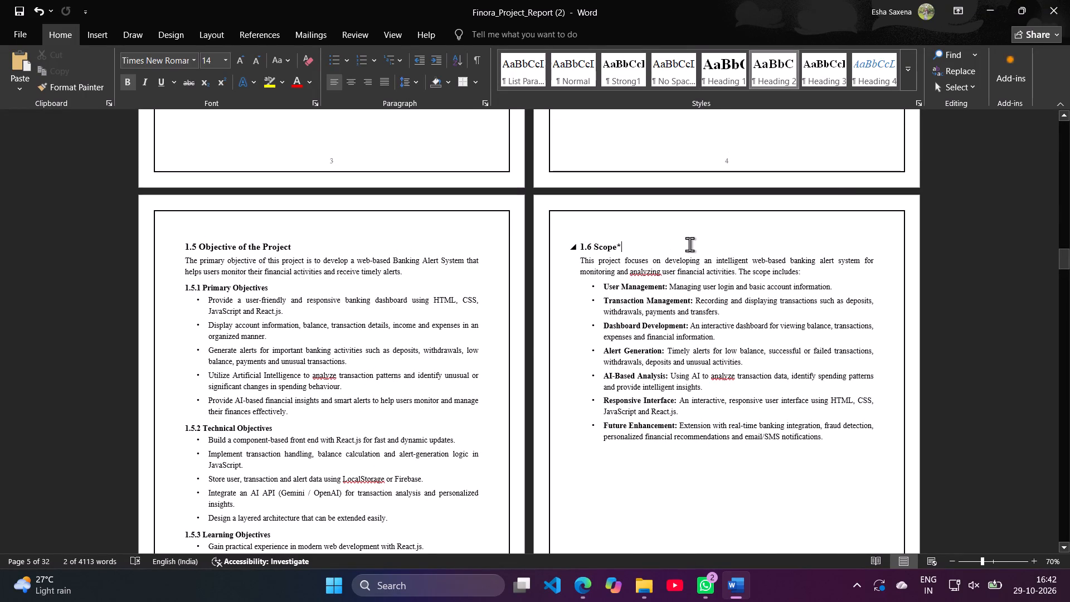
scroll(689, 244, "up", 3)
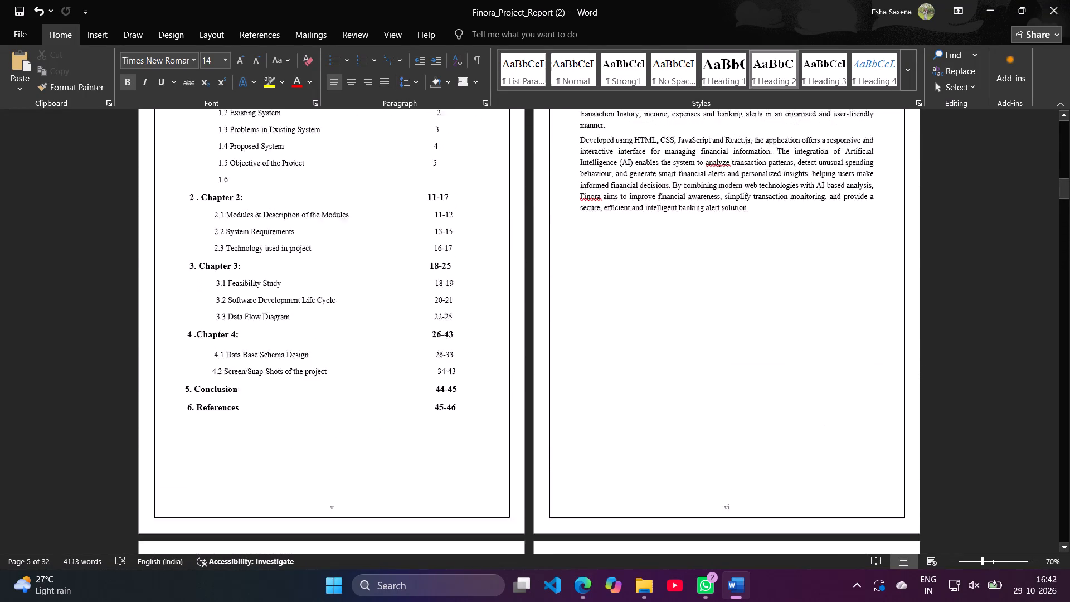
scroll(689, 244, "up", 1)
left_click(247, 276)
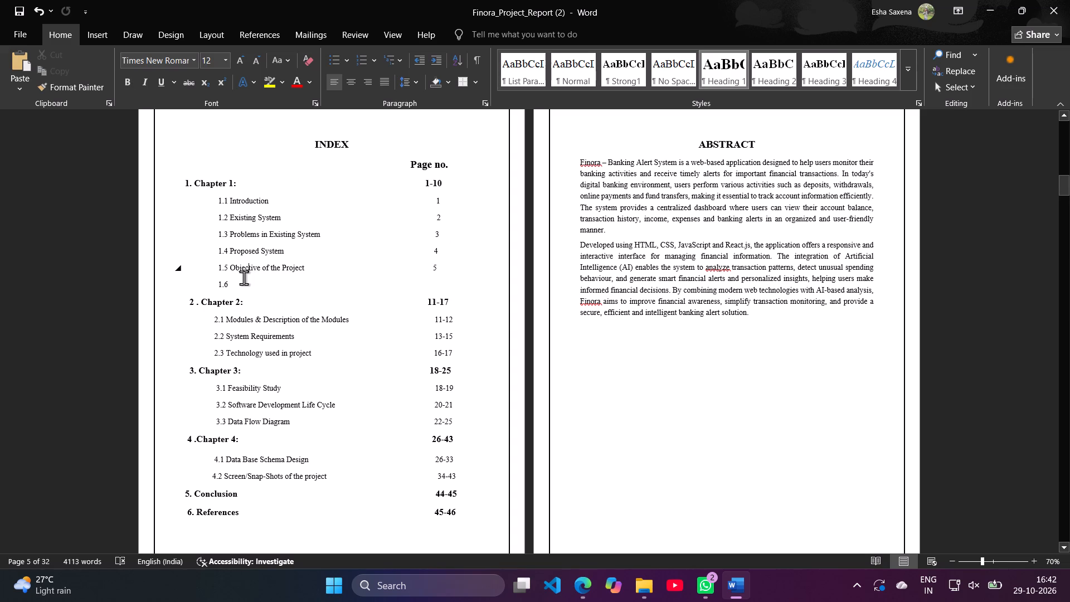
left_click(230, 286)
key("ctrl+c")
key("ctrl+v")
Remove the bold from the pasted Scope text and delete the duplicate 1.6 before it.
left_click(266, 283)
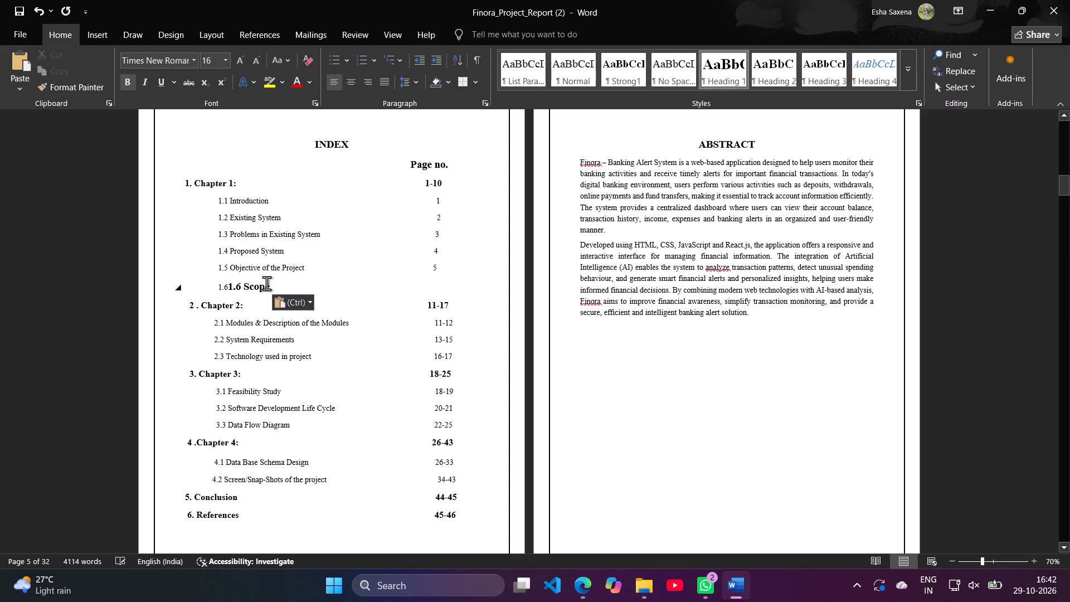
left_click_drag(266, 283, 232, 281)
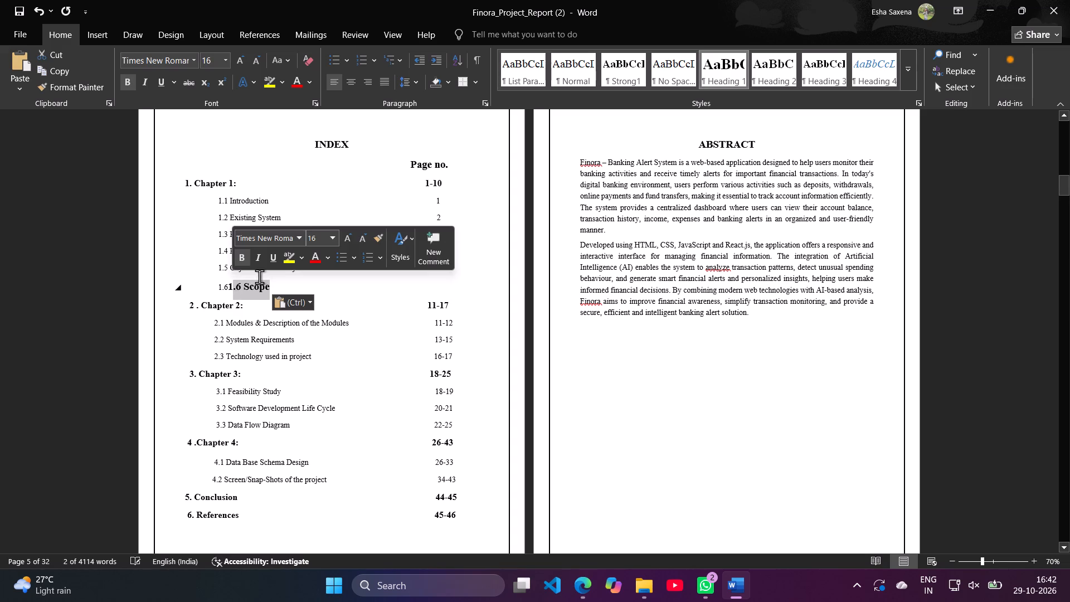
left_click(242, 260)
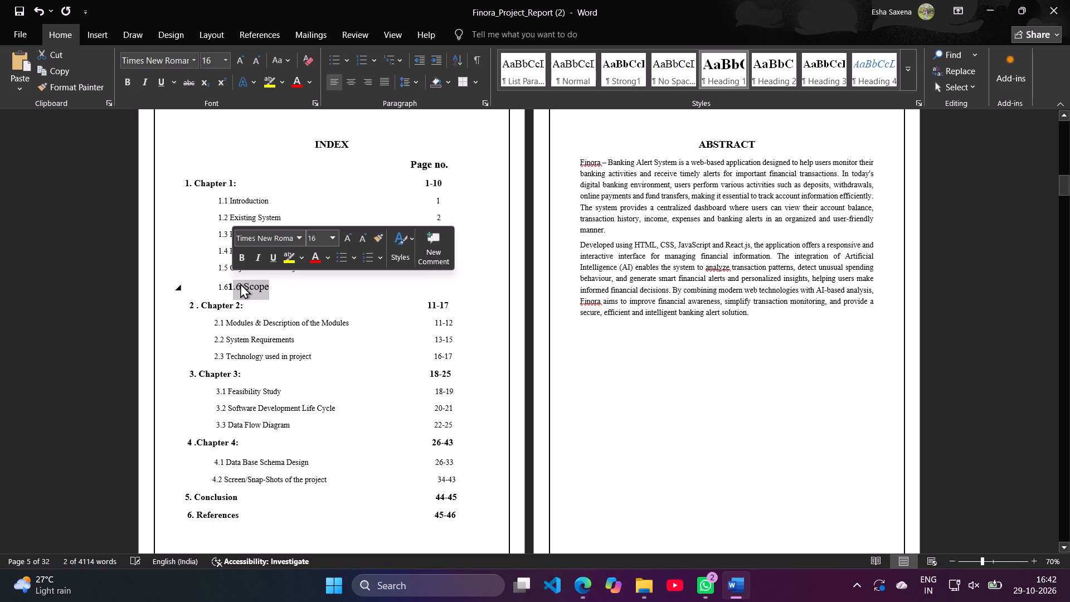
left_click(240, 283)
key("BackSpace")
key("BackSpace")
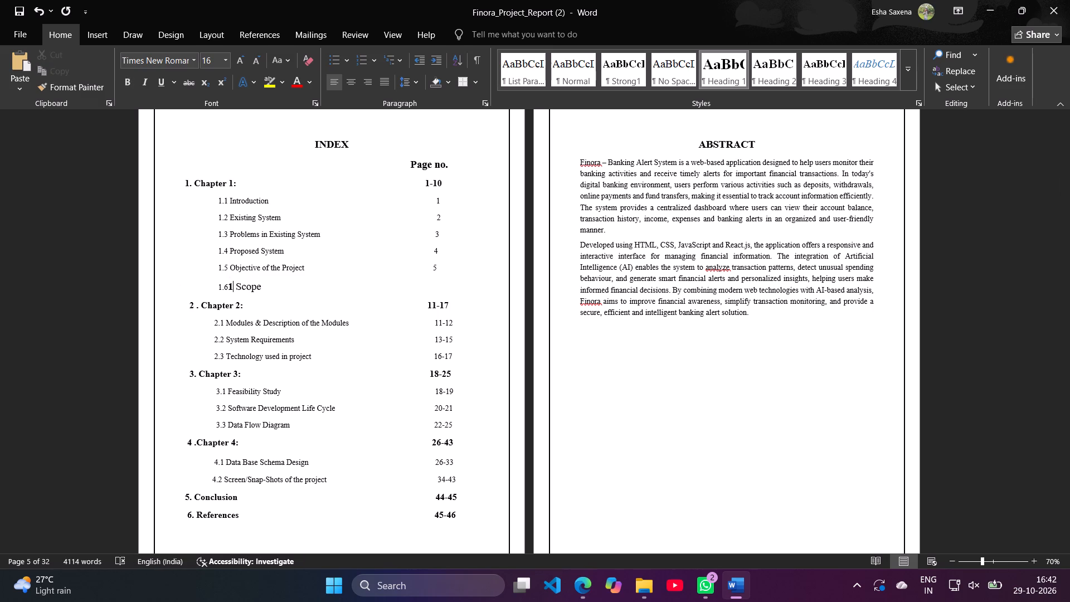
key("BackSpace")
Set the font size of the 1.6 Scope index line to 12.
double_click(244, 265)
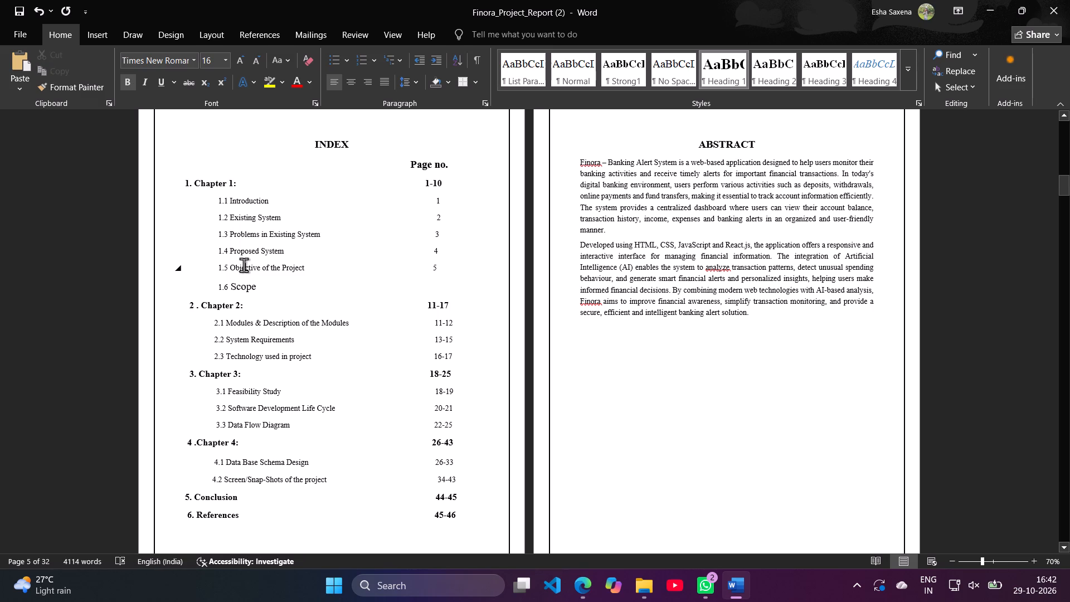
triple_click(235, 283)
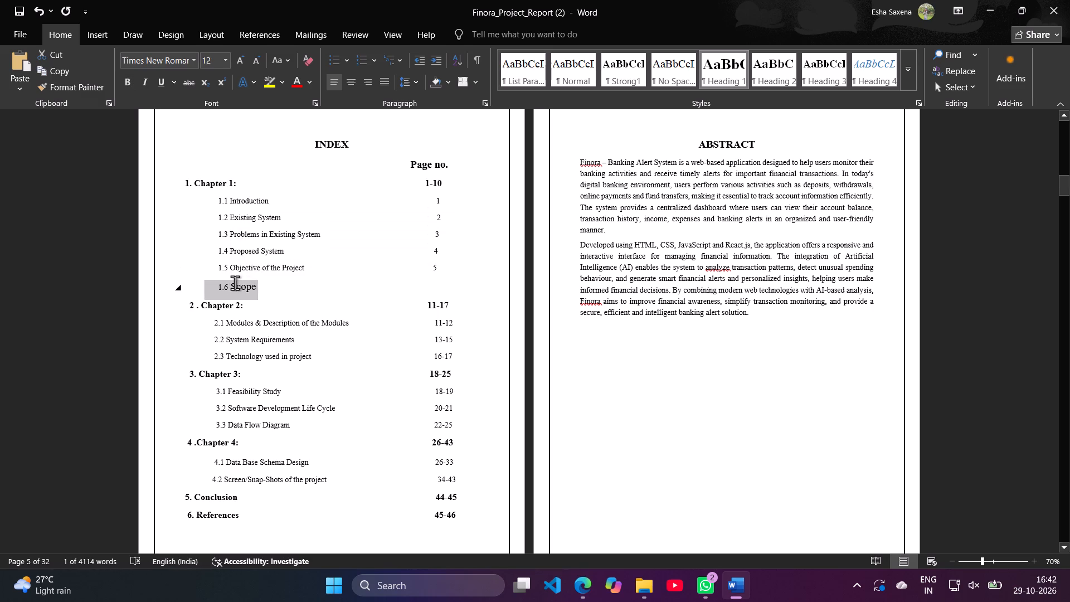
left_click(333, 238)
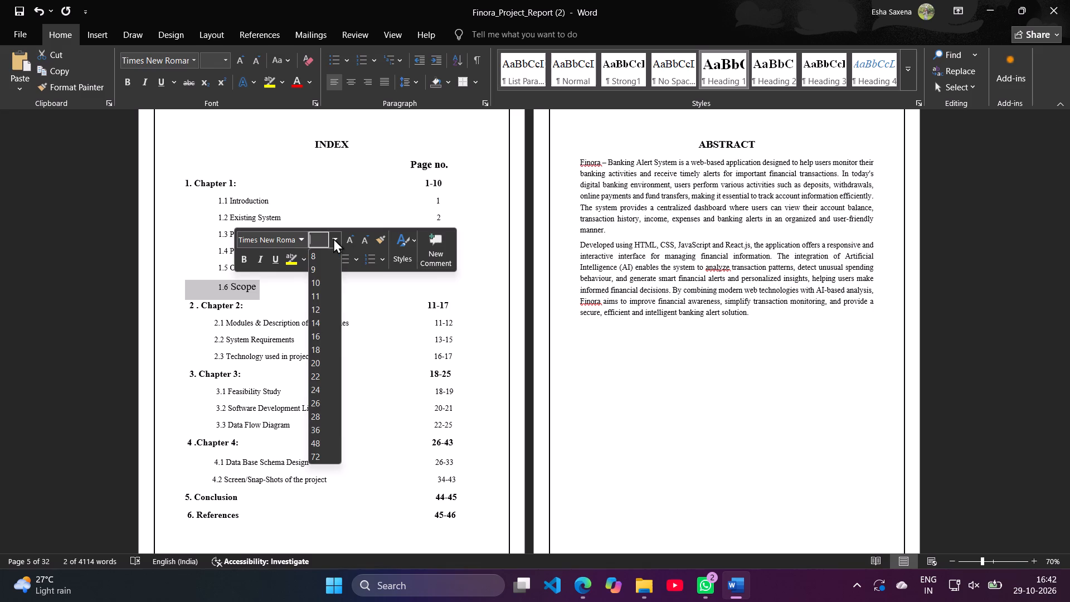
left_click(317, 307)
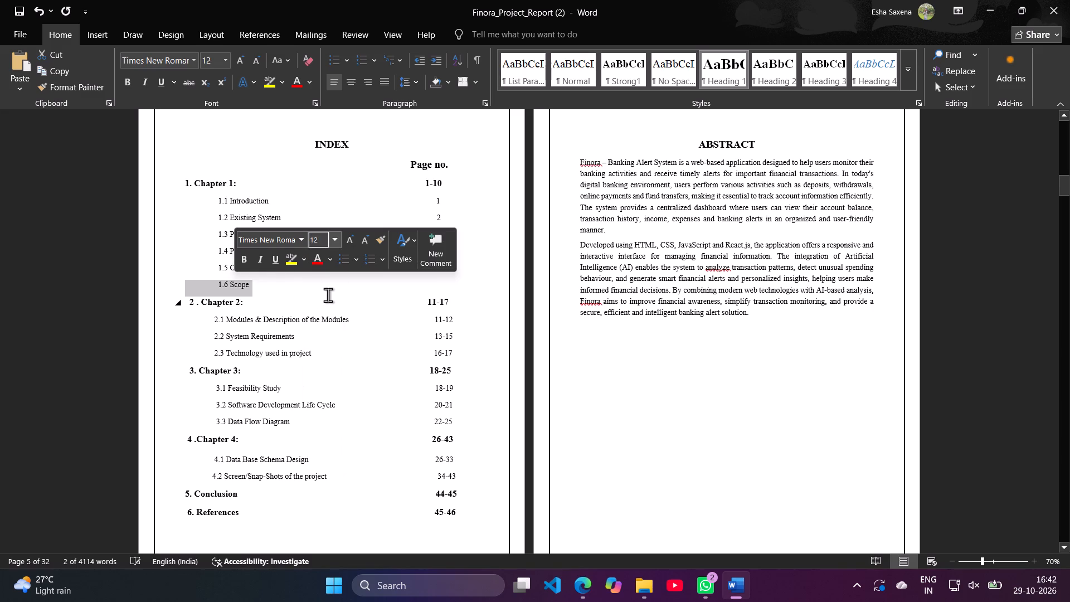
left_click(328, 295)
Add page number 6 to the 1.6 Scope index entry, spaced across to the page number column.
left_click(436, 282)
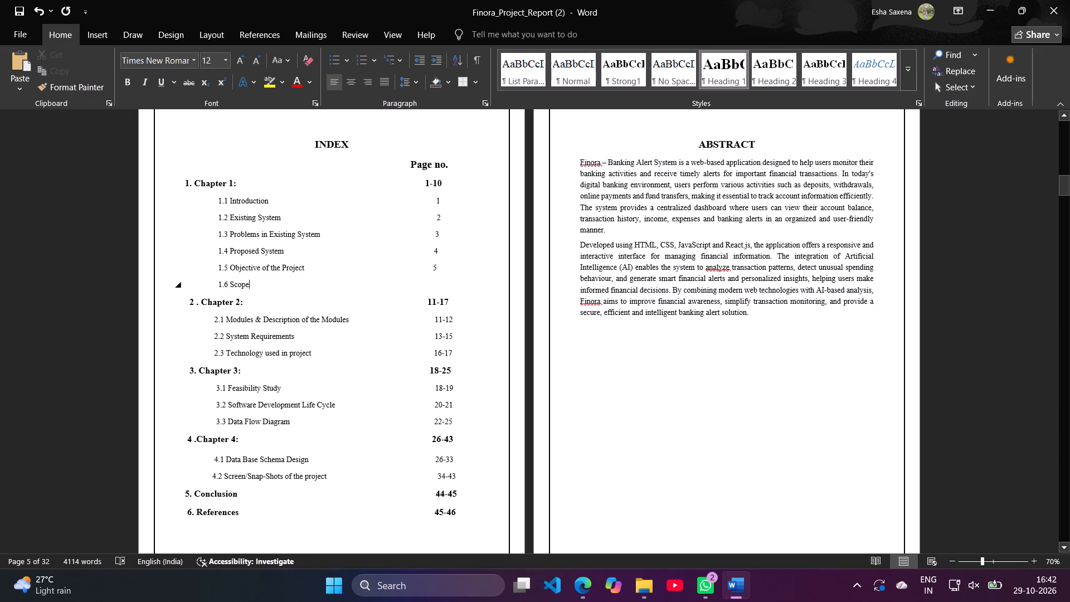
left_click(441, 280)
left_click(441, 280)
key("space")
key("space")
key("space")
key("space")
key("space")
key("space")
key("space")
key("space")
key("space")
key("space")
key("space")
key("space")
key("space")
key("space")
key("space")
key("space")
key("space")
key("space")
key("space")
key("space")
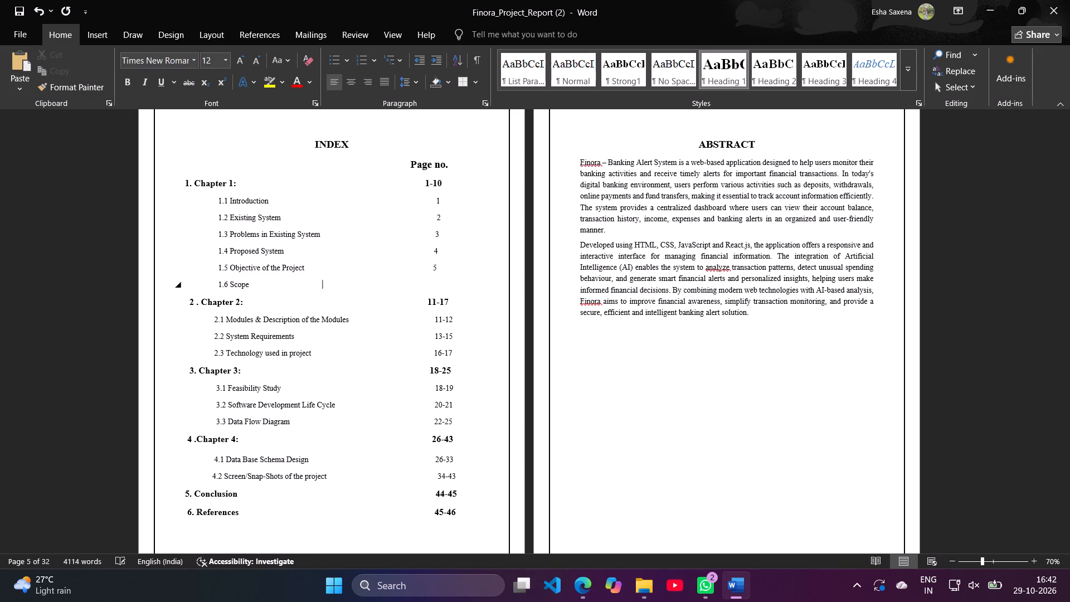
key("space")
key("space")
key("space")
key("space")
key("space")
key("space")
key("space")
key("space")
key("6")
left_click(472, 346)
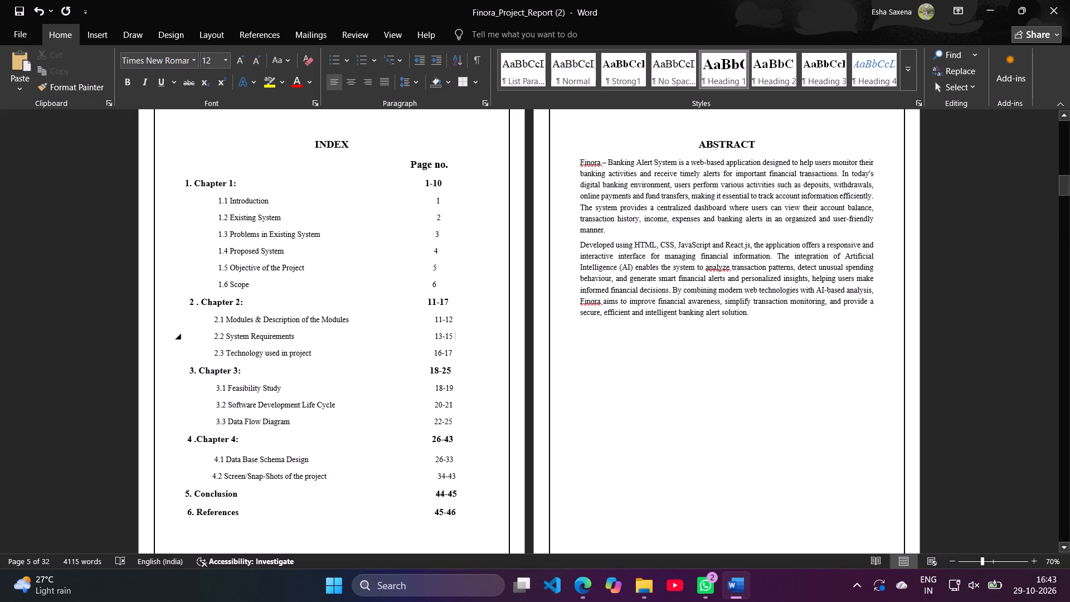
Add one space before the page number of the 1.6 Scope index entry to line it up with the column.
left_click(431, 284)
left_click(431, 284)
key("space")
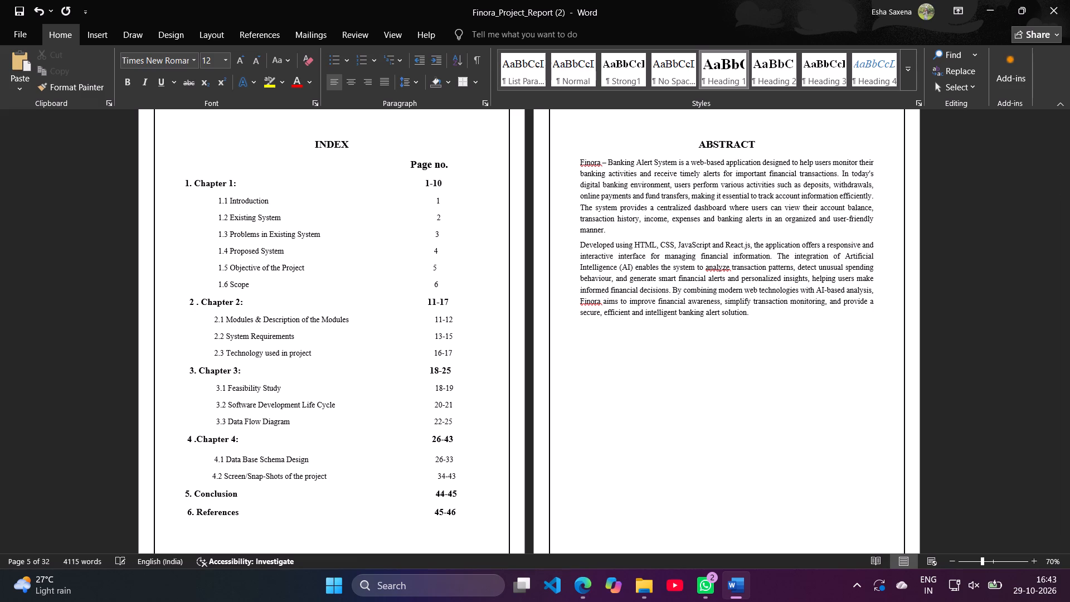
key("BackSpace")
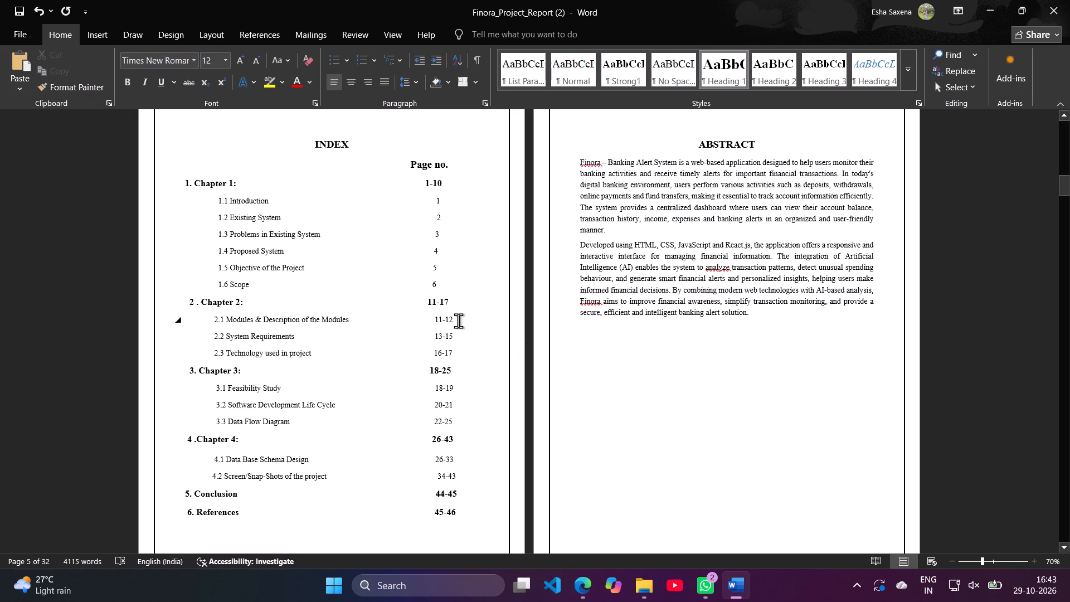
key("space")
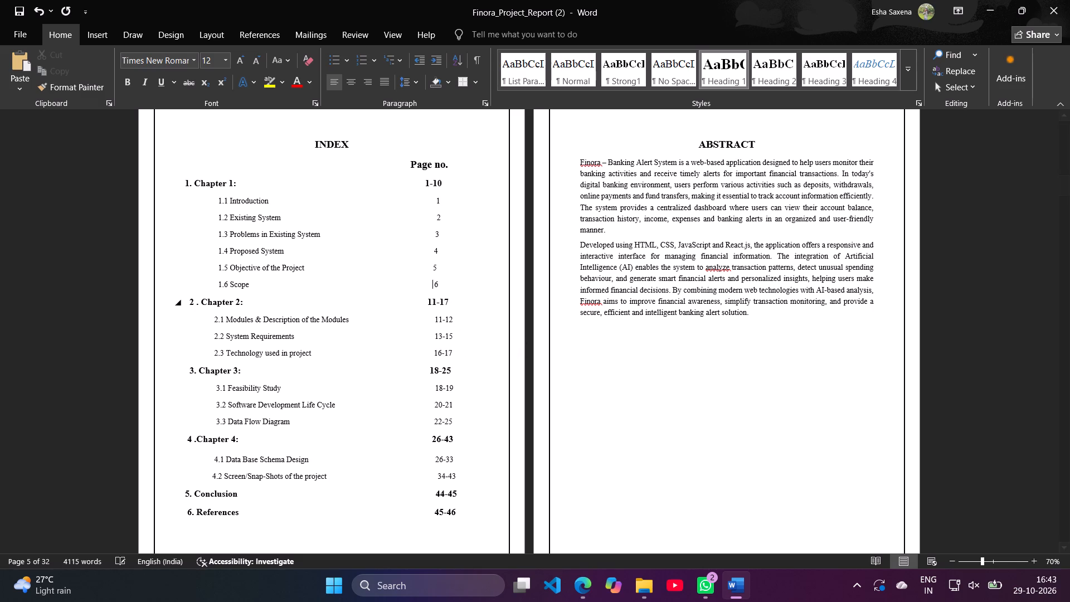
left_click(509, 389)
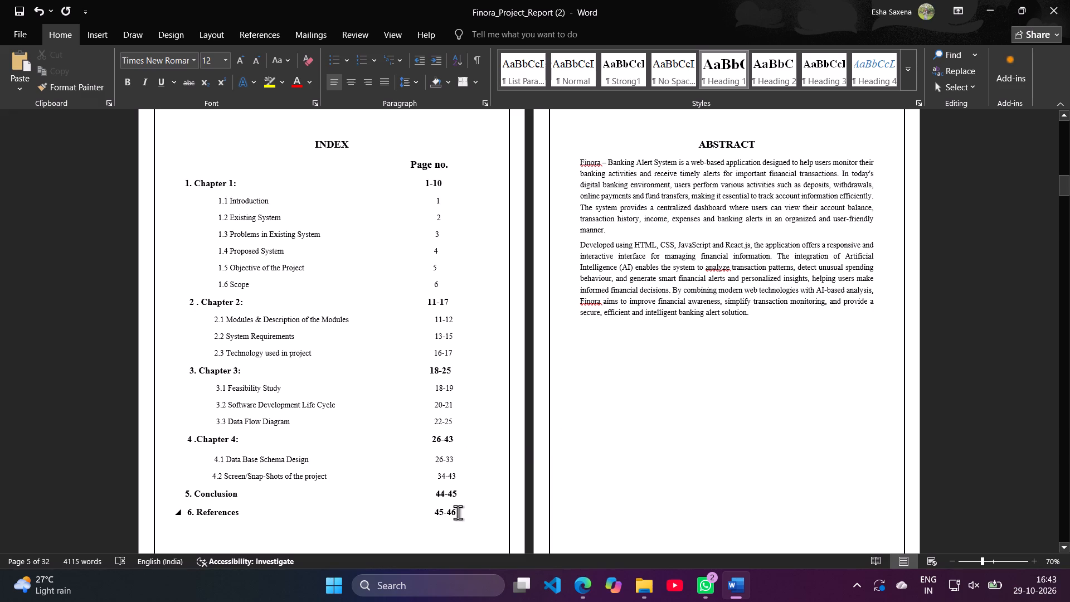
Replace the page range of the References entry in the index with 26.
left_click_drag(458, 512, 441, 511)
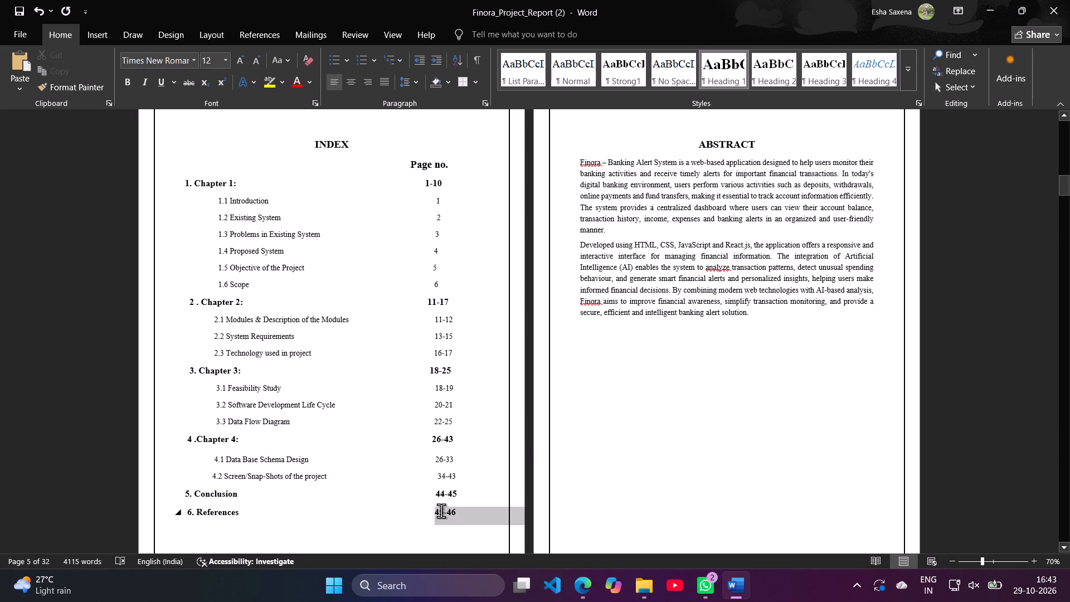
left_click_drag(441, 511, 452, 511)
key("BackSpace")
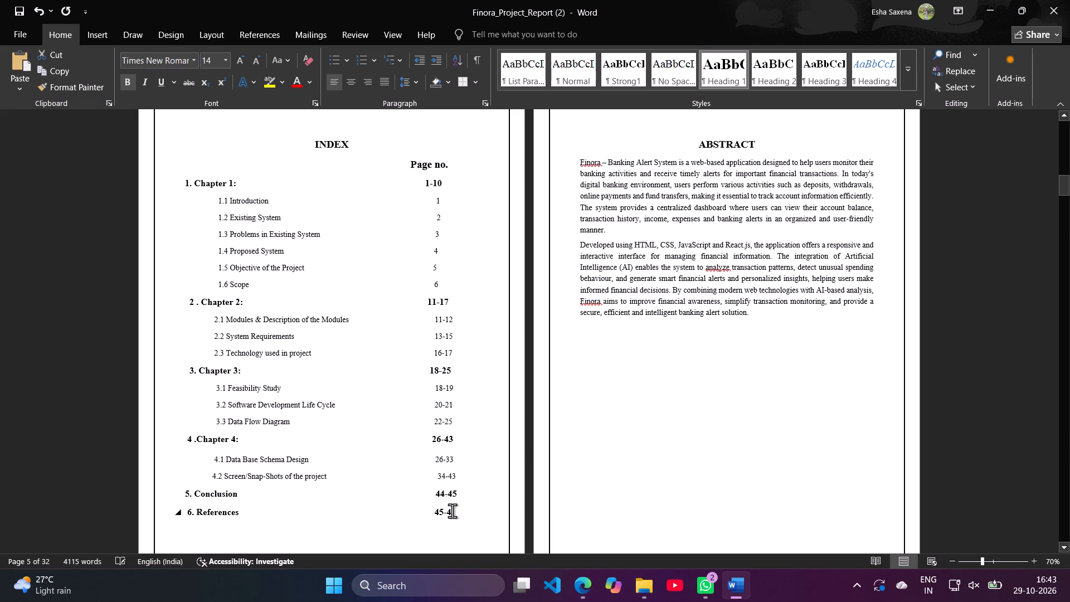
key("BackSpace")
key("BackSpace")
key("BackSpace")
key("BackSpace")
type("26")
Replace the page range of the Conclusion entry in the index with 25.
left_click_drag(459, 491, 436, 488)
key("BackSpace")
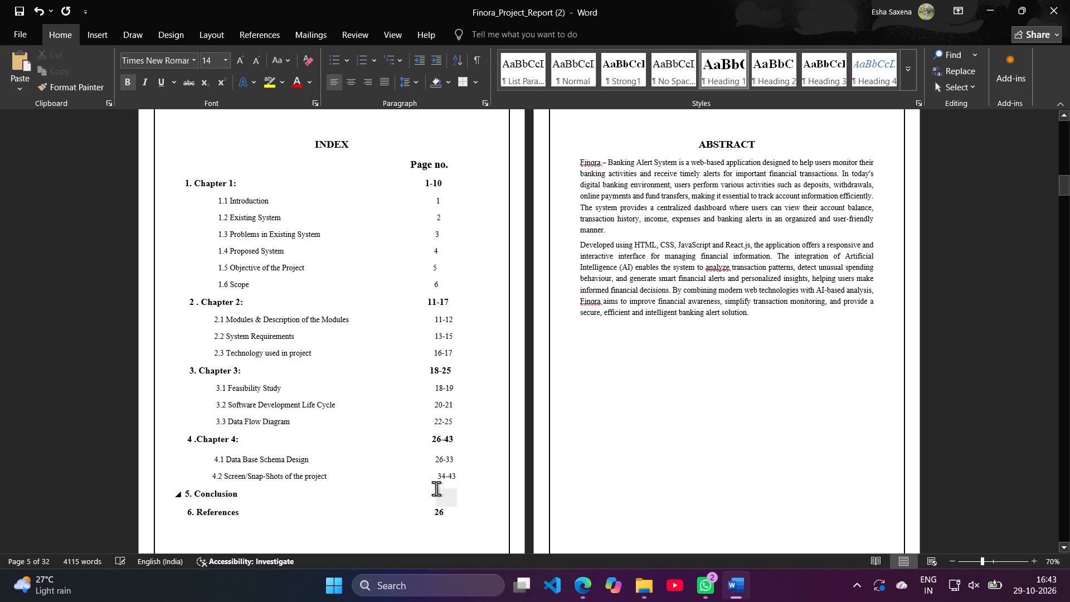
type("25")
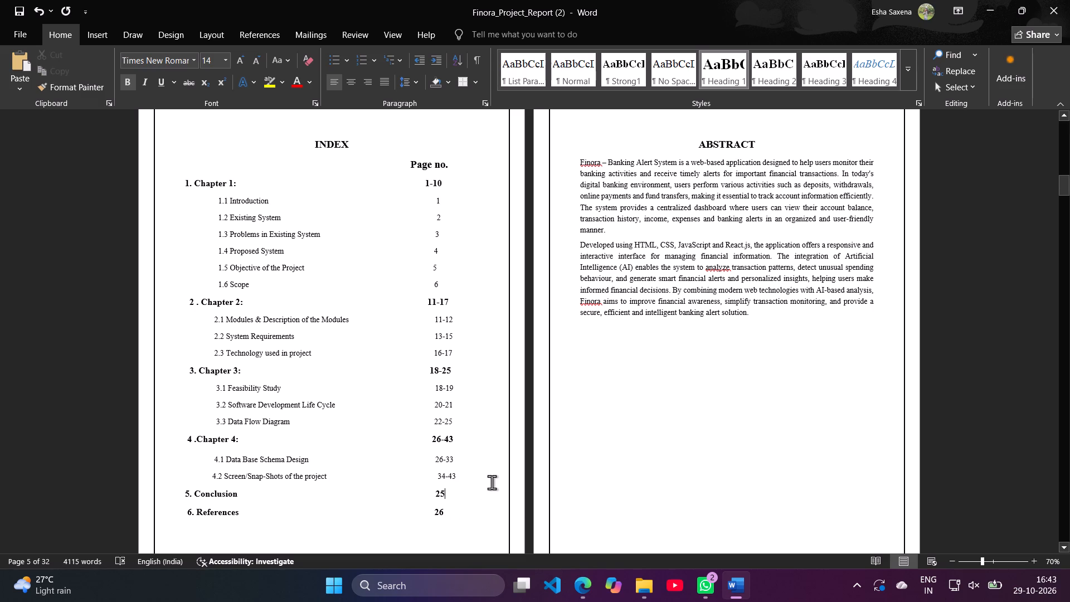
Replace the page range of the 4.2 Screen/Snap-Shots of the project index entry with 18-24.
left_click_drag(471, 473, 439, 481)
left_click_drag(439, 481, 439, 480)
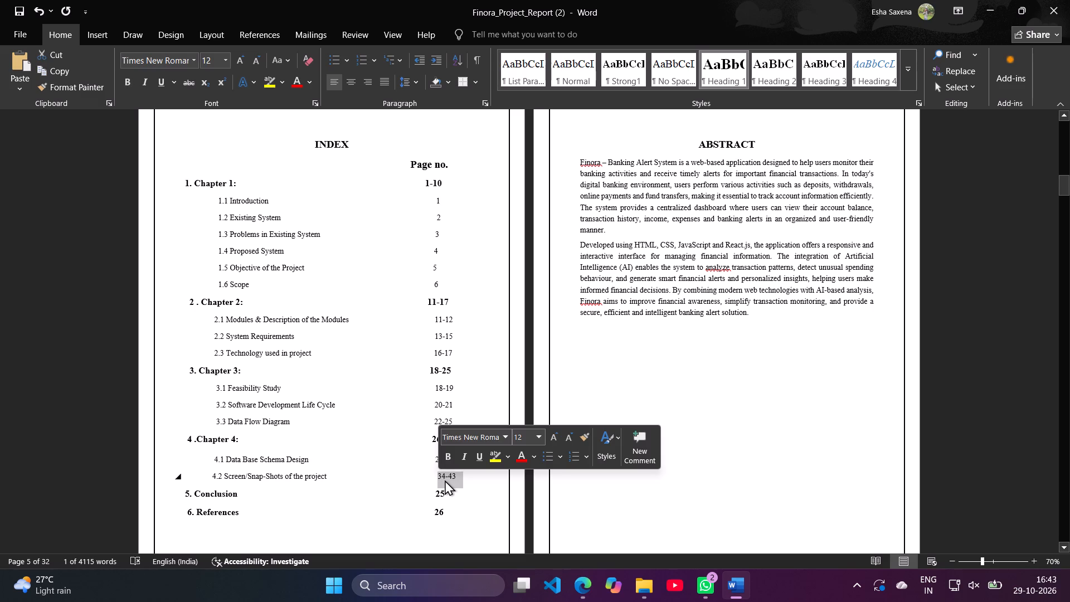
key("BackSpace")
key("1")
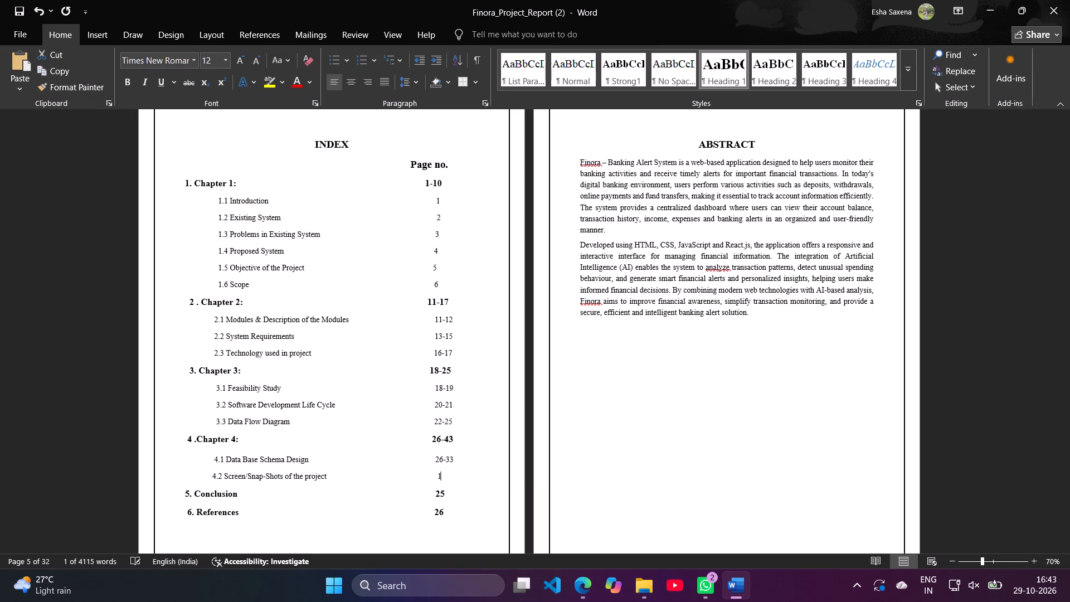
type("8-")
type("24")
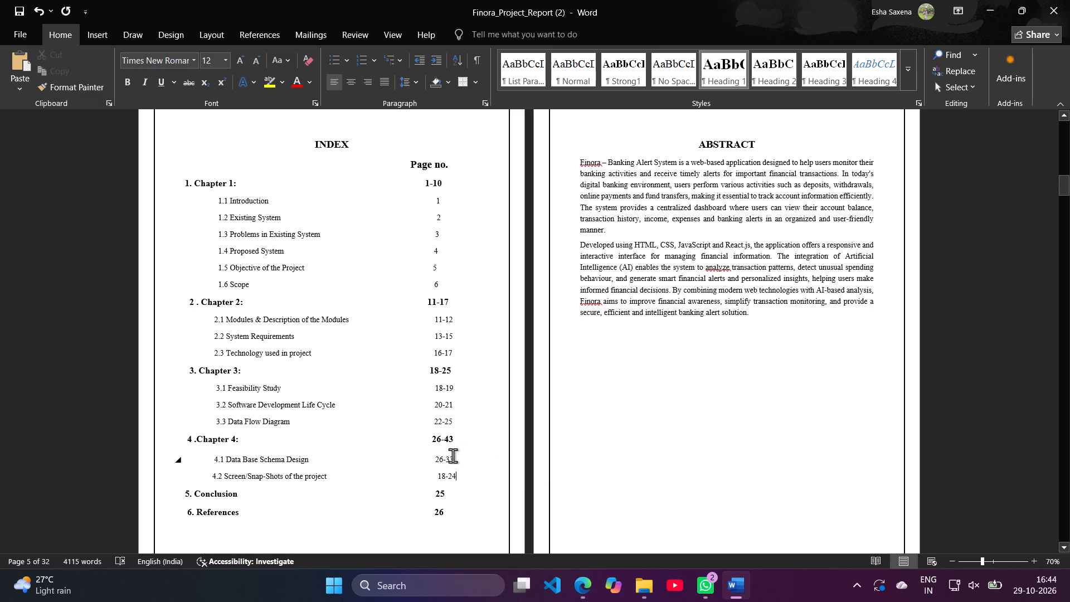
Replace the page range of the 4.1 Data Base Schema Design index entry with 15-17.
left_click_drag(453, 455, 435, 455)
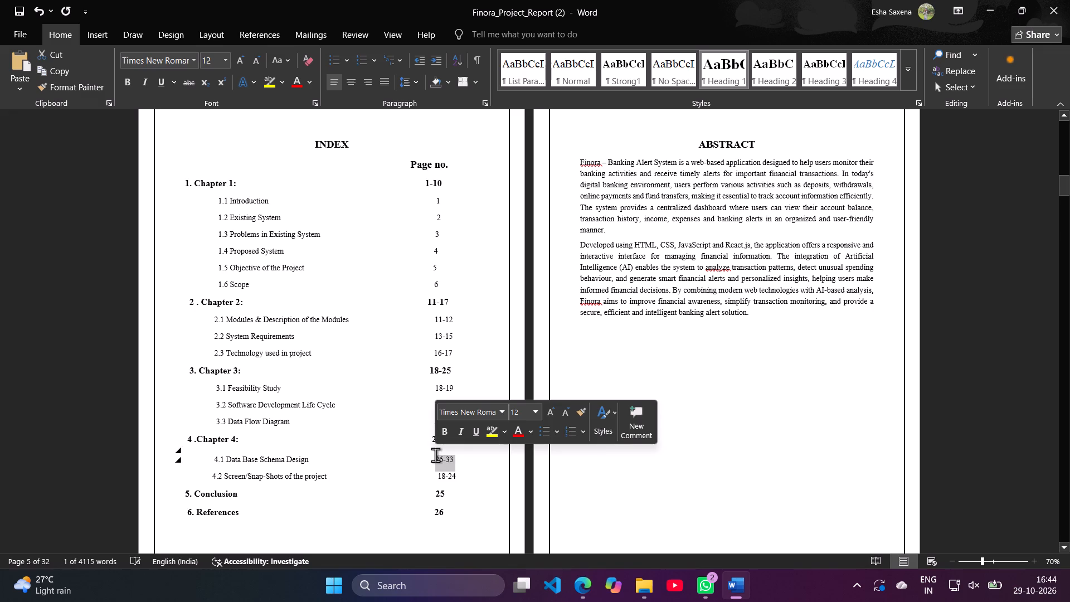
key("BackSpace")
type("15-17")
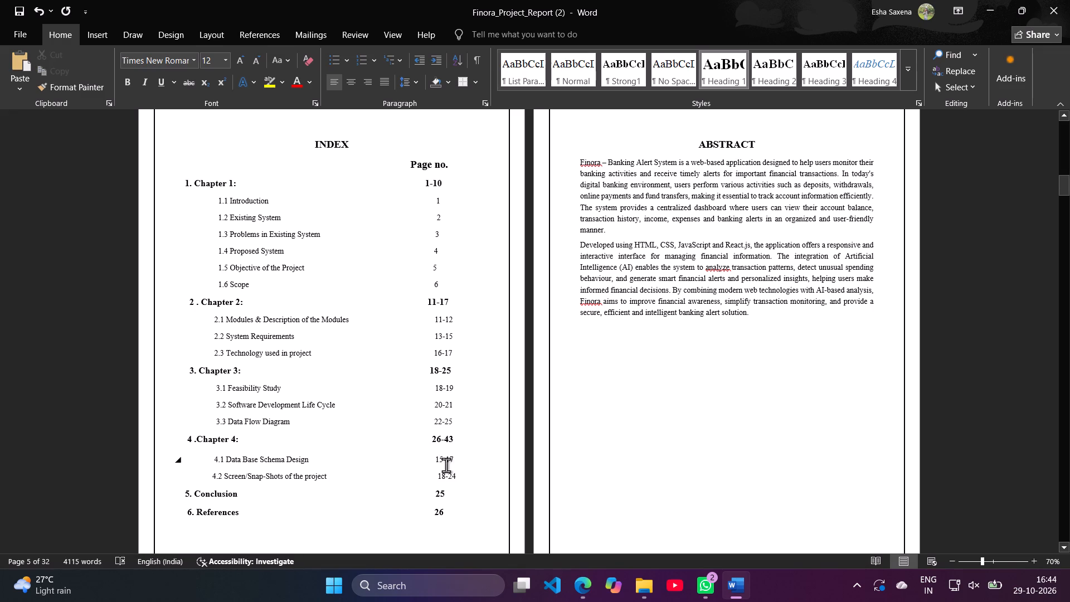
Align the page ranges of index entries 4.1 and 4.2 by removing extra spaces before them.
left_click(438, 476)
key("BackSpace")
key("BackSpace")
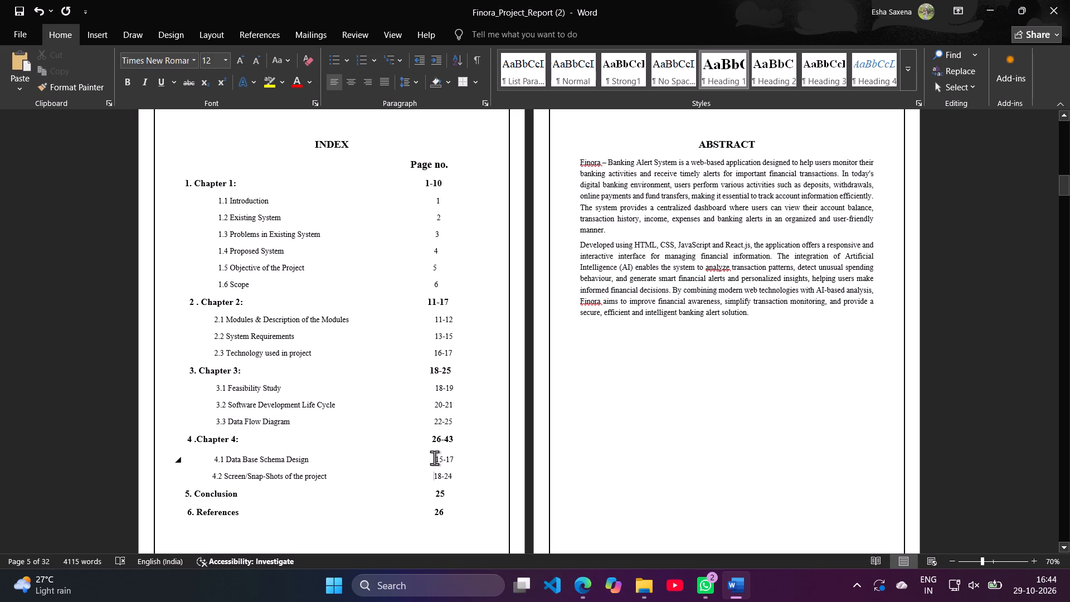
left_click(434, 457)
key("BackSpace")
Change the page range of the Chapter 4 heading in the index to 15-24.
left_click_drag(456, 437, 430, 437)
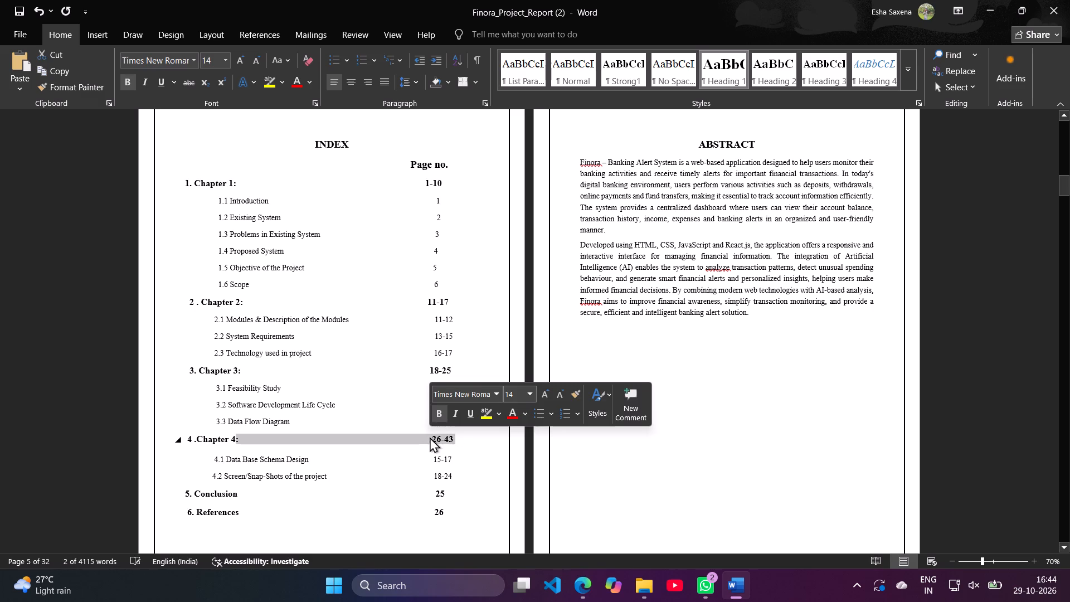
left_click(453, 435)
key("BackSpace")
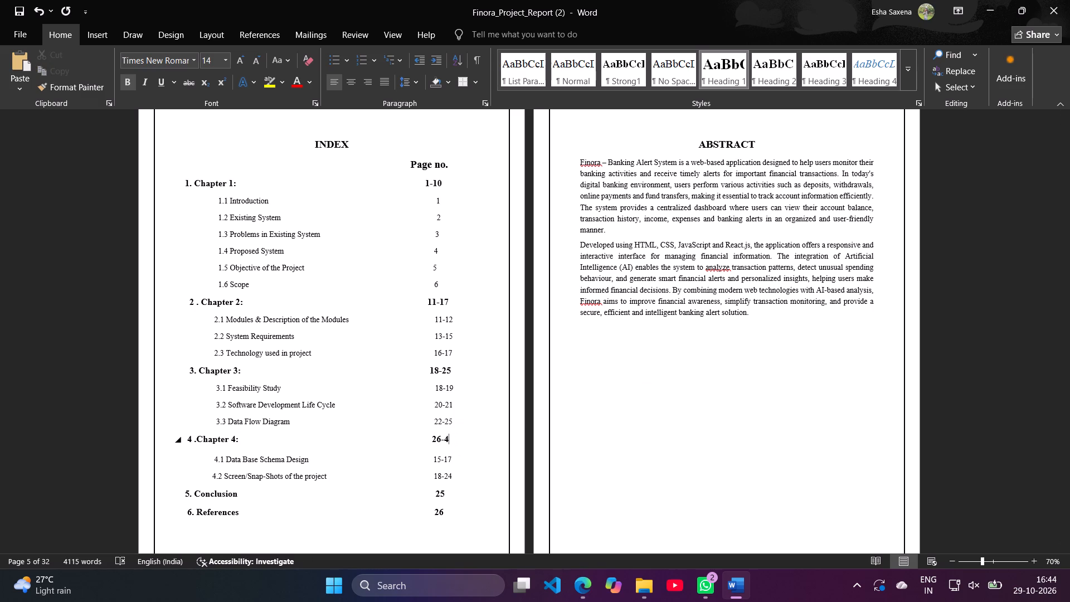
key("BackSpace")
key("BackSpace")
key("BackSpace")
key("BackSpace")
type("18-")
key("BackSpace")
key("BackSpace")
type("5-")
type("17")
key("BackSpace")
key("BackSpace")
type("24")
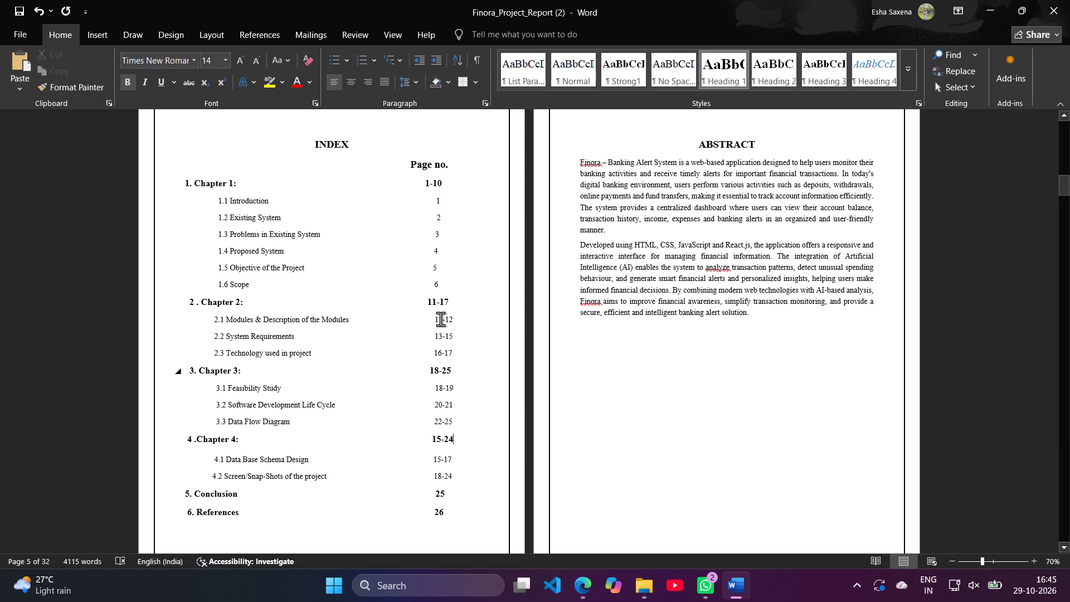
Delete one leading digit 1 from the page range of the Chapter 2 heading in the index.
left_click(430, 299)
key("space")
key("BackSpace")
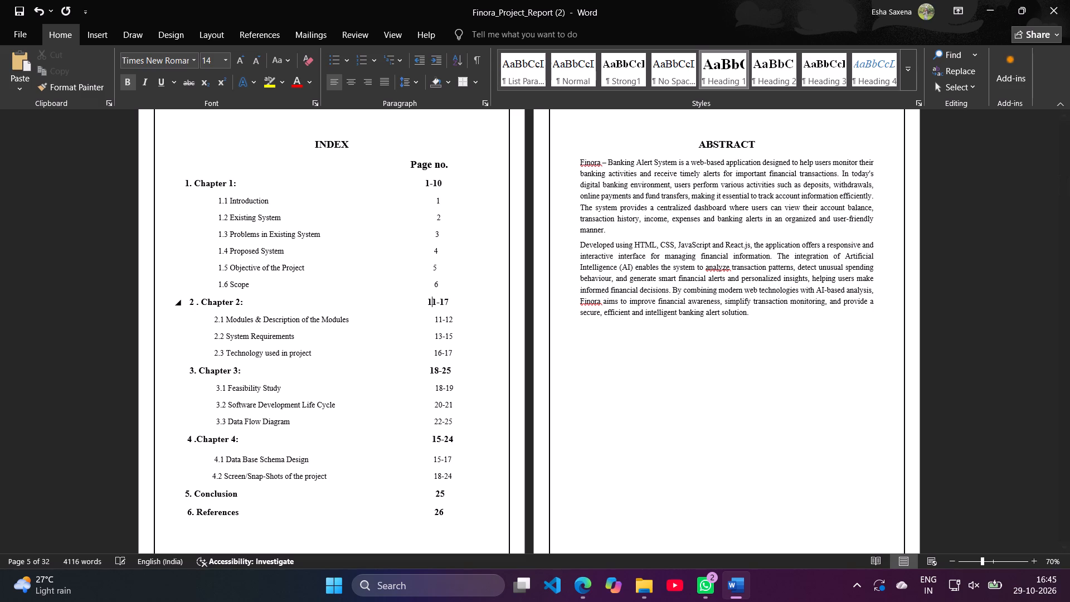
key("BackSpace")
Change the page range of the Chapter 1 heading in the index to 1-6.
left_click(447, 180)
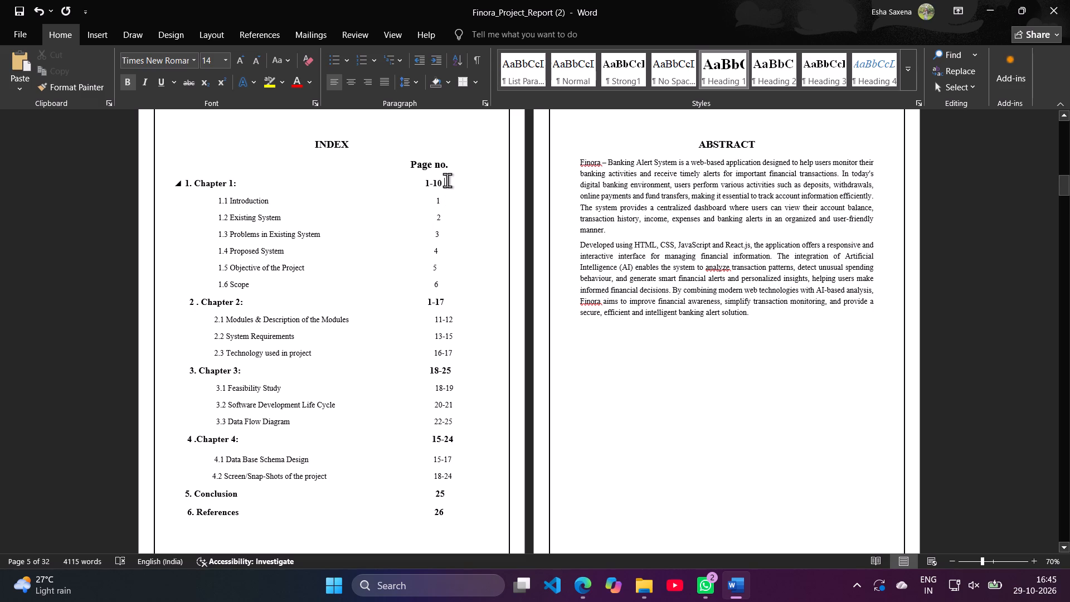
key("BackSpace")
key("BackSpace")
key("BackSpace")
key("5")
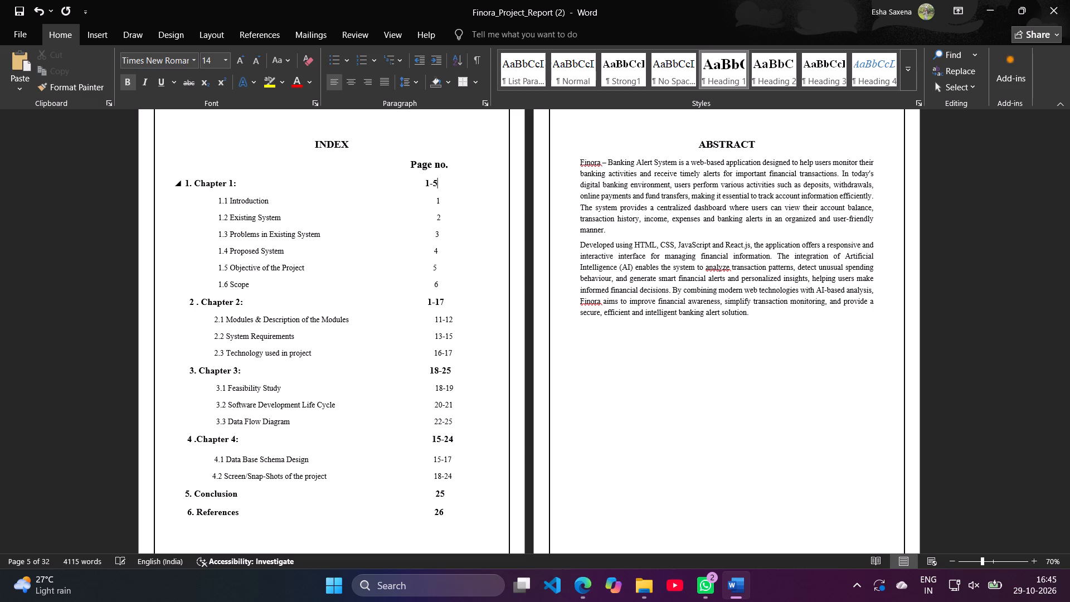
key("BackSpace")
key("6")
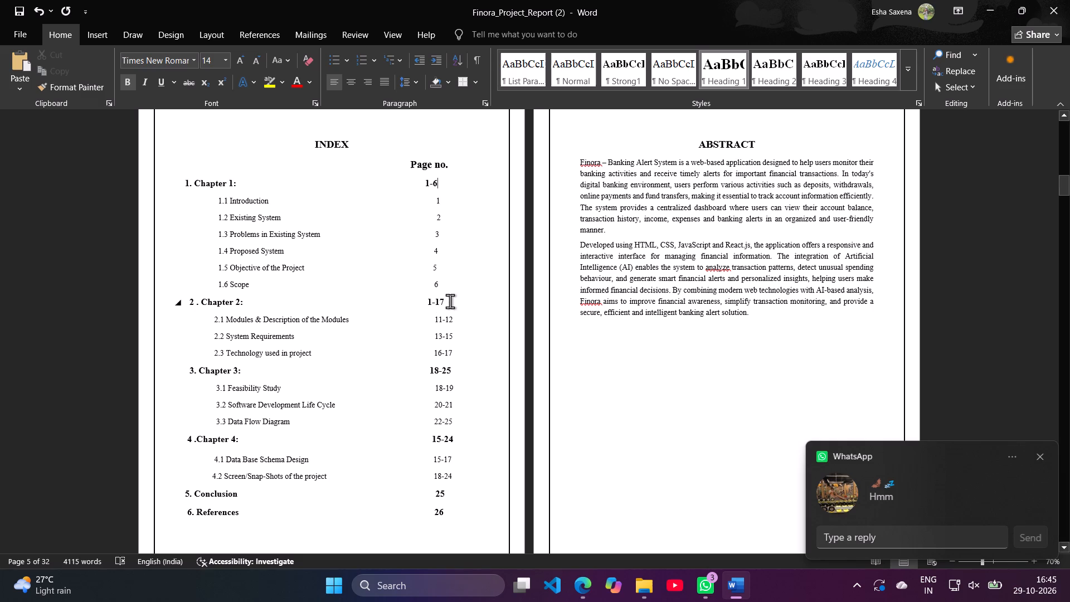
Replace the page range of the Chapter 2 heading in the index with 7-10.
left_click_drag(450, 301, 431, 300)
key("BackSpace")
key("BackSpace")
type("7-10")
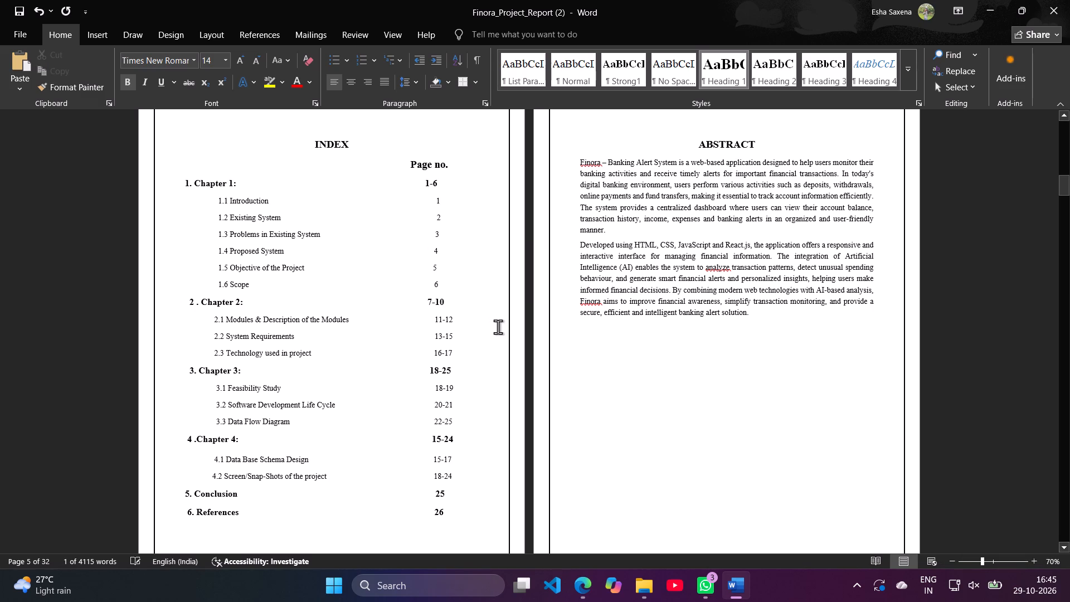
left_click(421, 302)
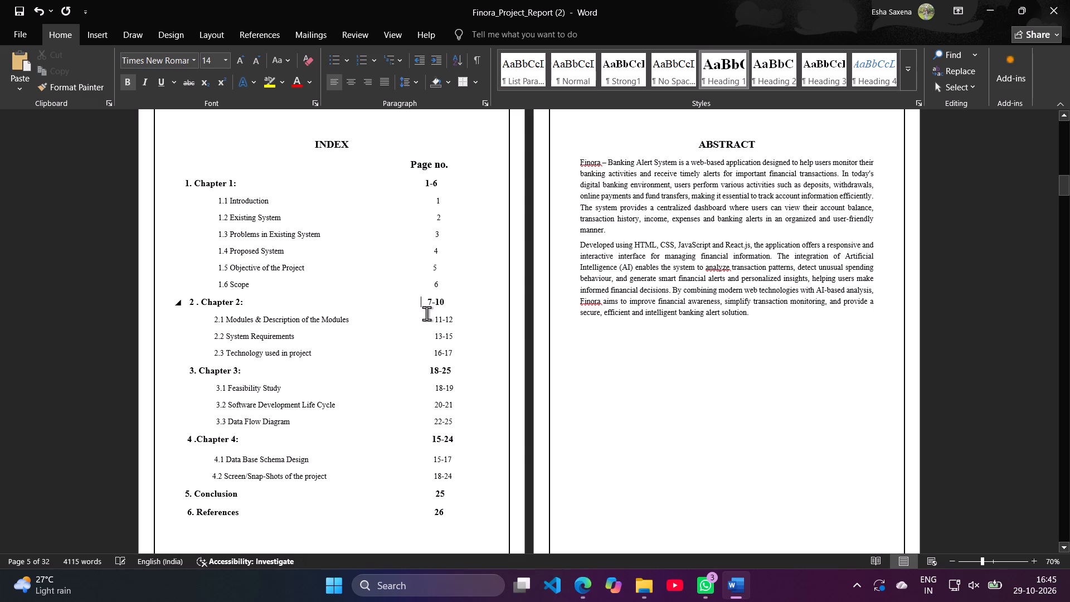
Remove two spaces before the page range of the 2.1 Modules & Description of the Modules index entry.
left_click(431, 321)
key("BackSpace")
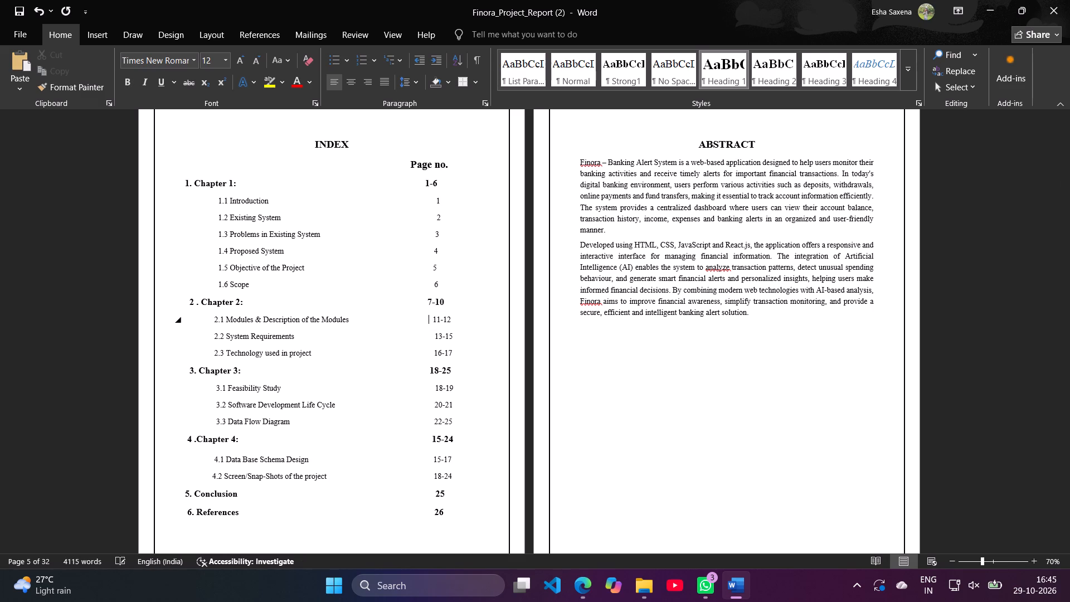
key("BackSpace")
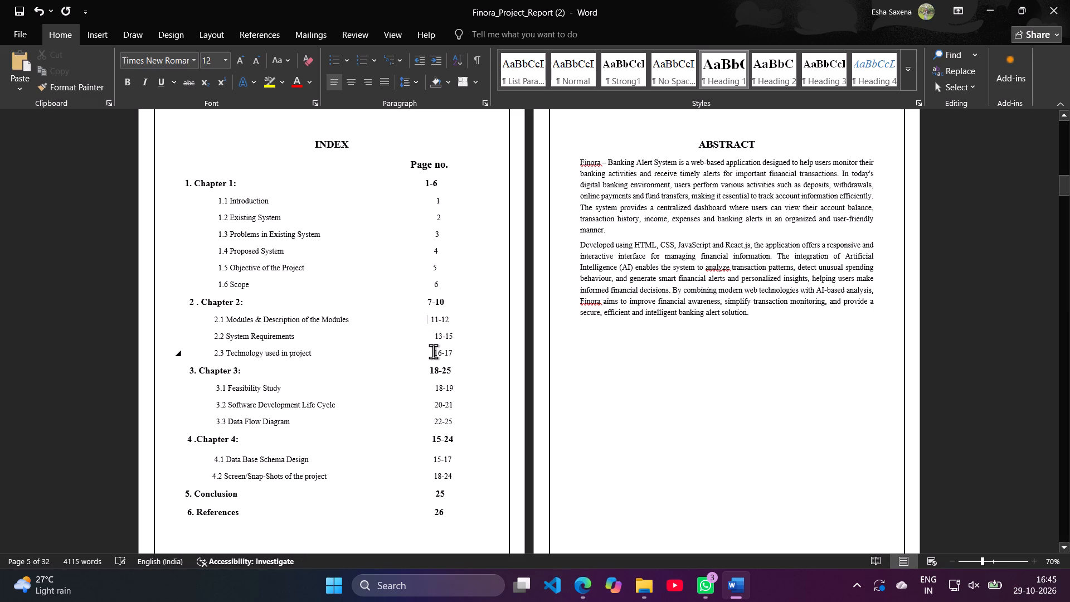
Replace the page range of the 2.1 Modules & Description of the Modules index entry with 7-8.
left_click(451, 319)
key("BackSpace")
key("BackSpace")
key("BackSpace")
key("BackSpace")
key("BackSpace")
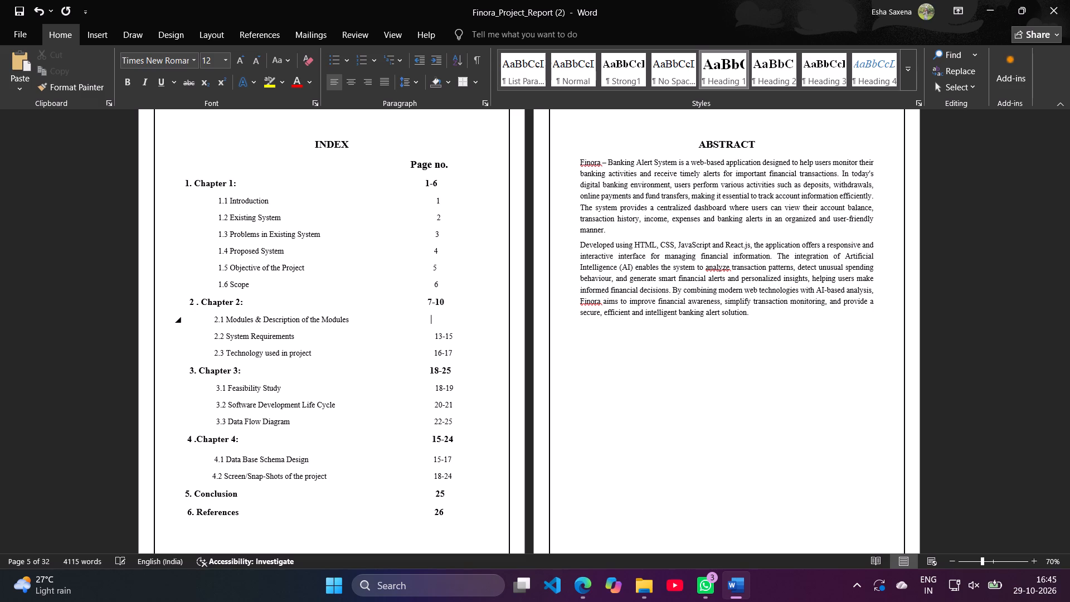
key("9")
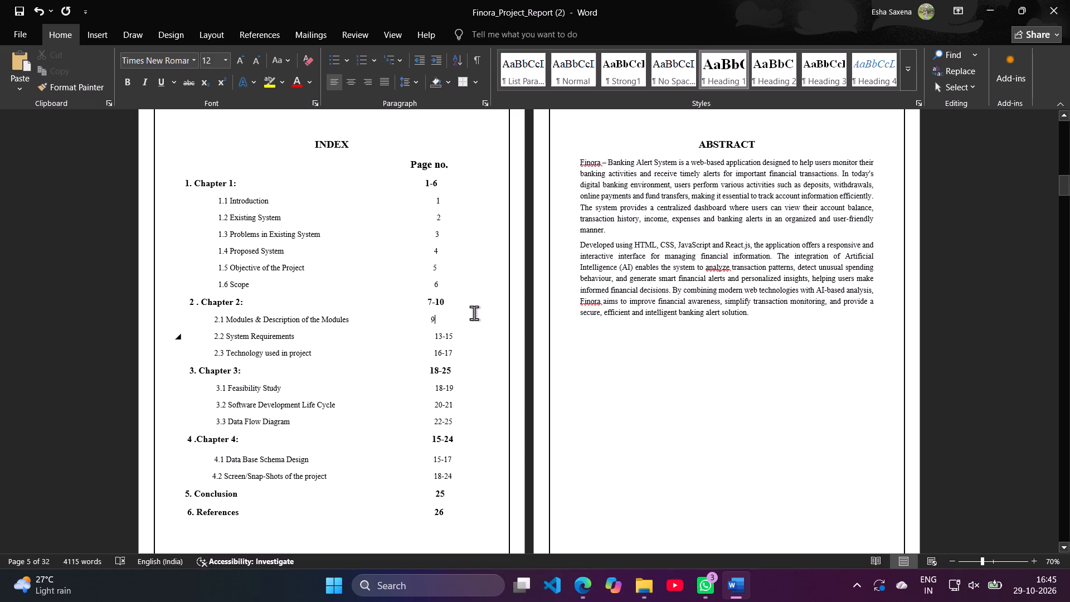
left_click(454, 333)
left_click(434, 315)
key("BackSpace")
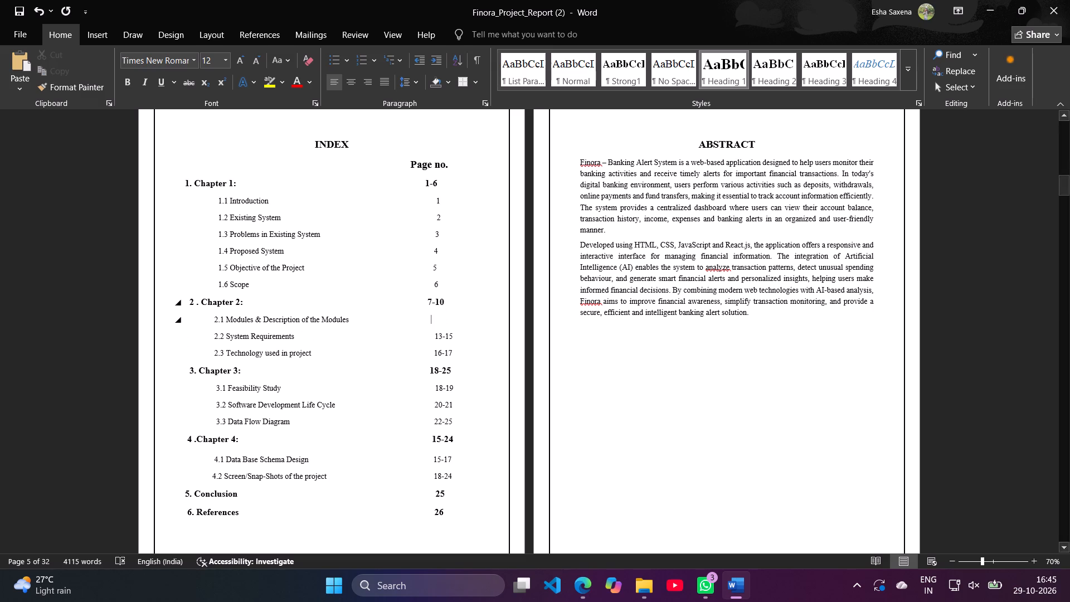
type("7-")
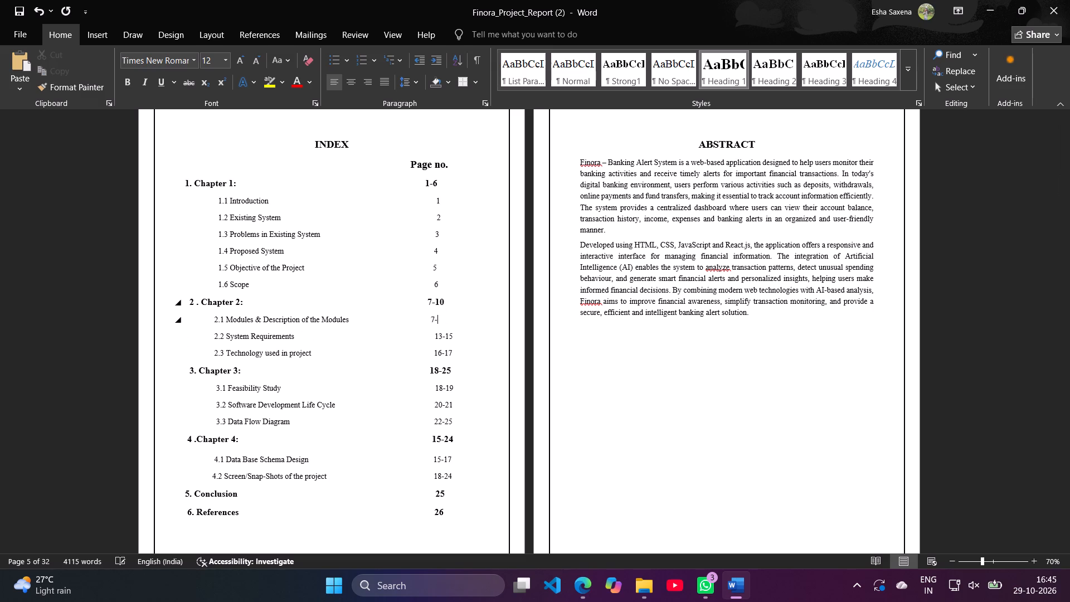
key("8")
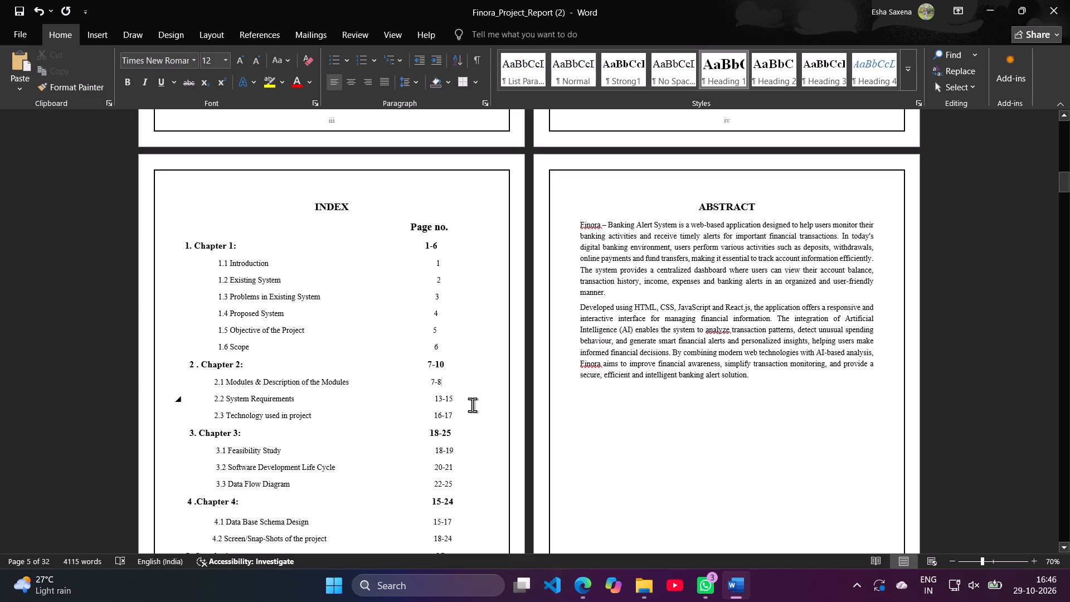
Replace the page range of the 2.2 System Requirements index entry with 9.
left_click_drag(457, 394, 440, 397)
key("BackSpace")
key("9")
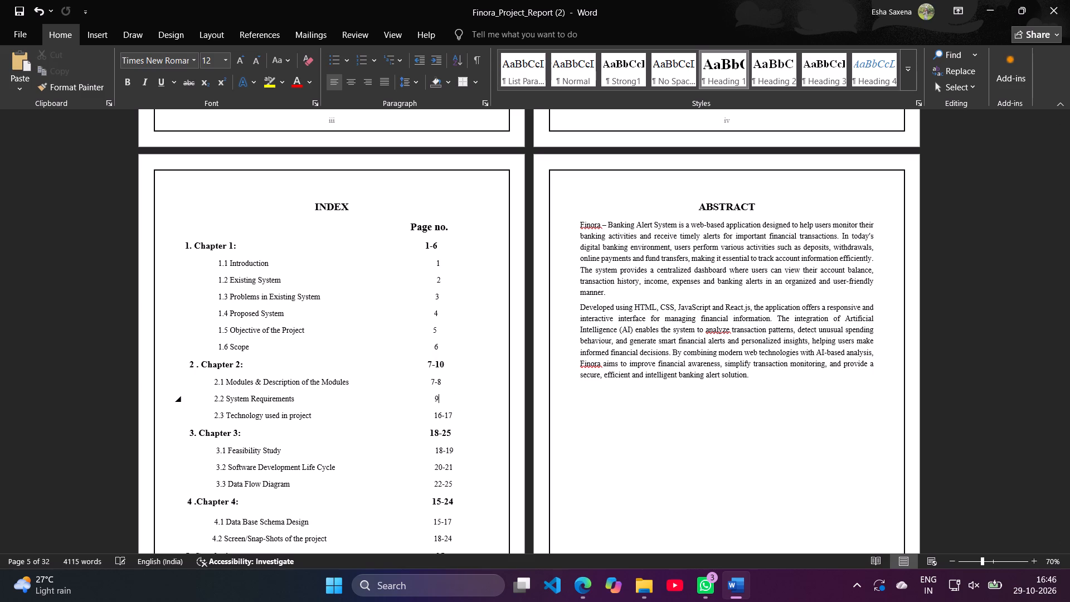
Change the page range of the 2.3 Technology used in project index entry to 10.
left_click(456, 411)
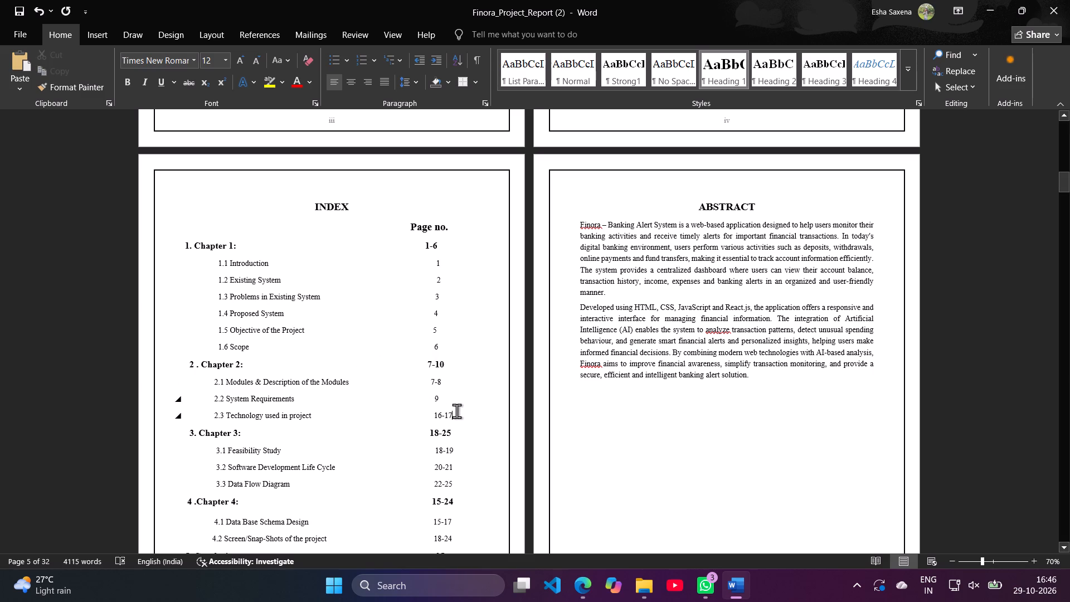
key("BackSpace")
key("BackSpace")
key("BackSpace")
key("BackSpace")
key("0")
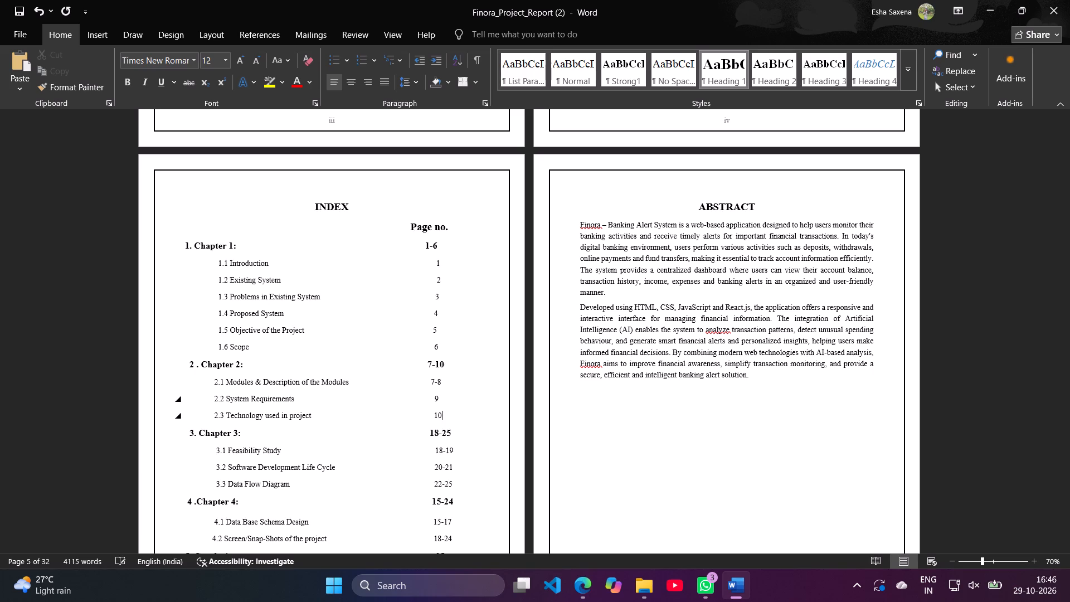
Change the page range of the Chapter 3 heading in the index to 11-15.
left_click(437, 432)
key("BackSpace")
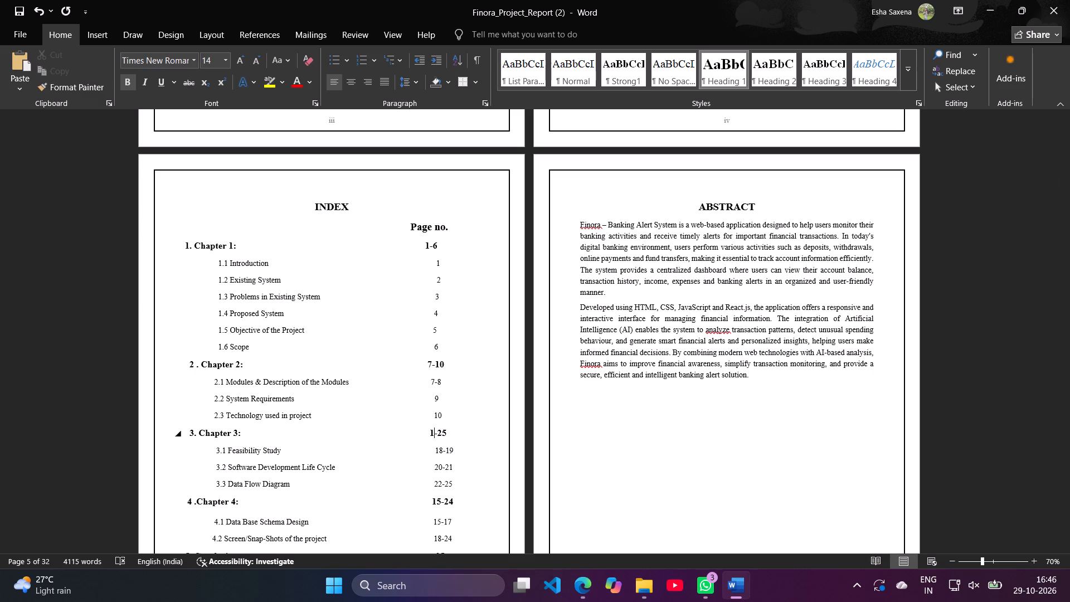
key("1")
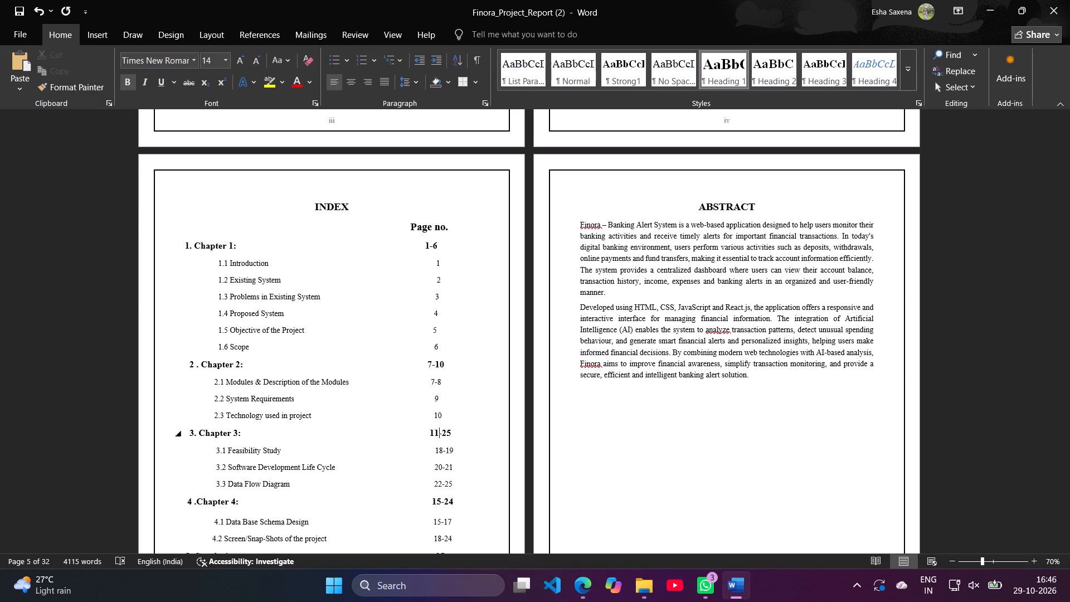
left_click(444, 428)
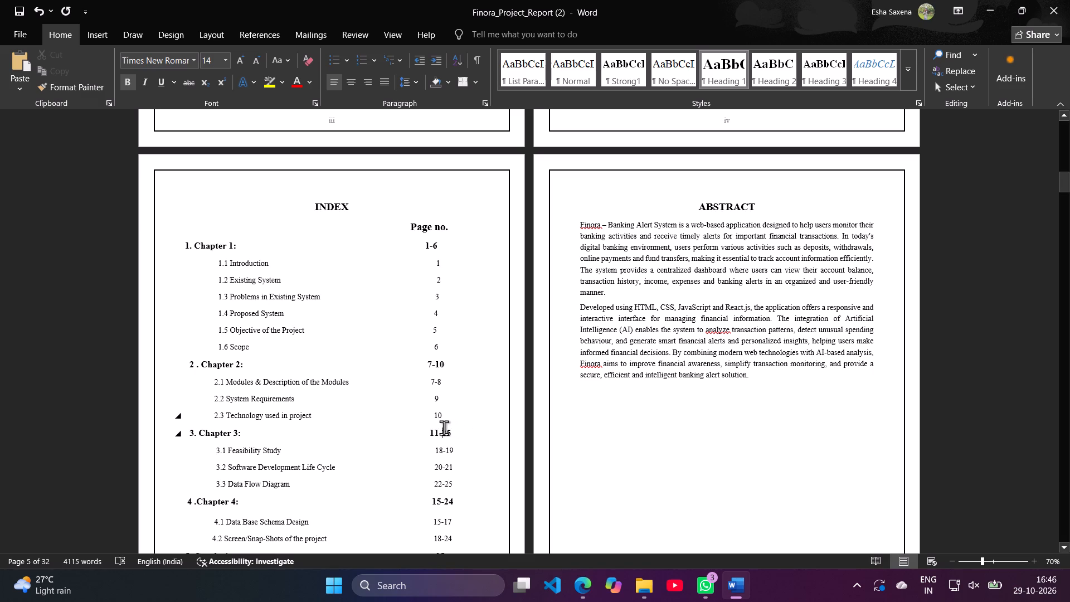
left_click(447, 428)
key("BackSpace")
key("1")
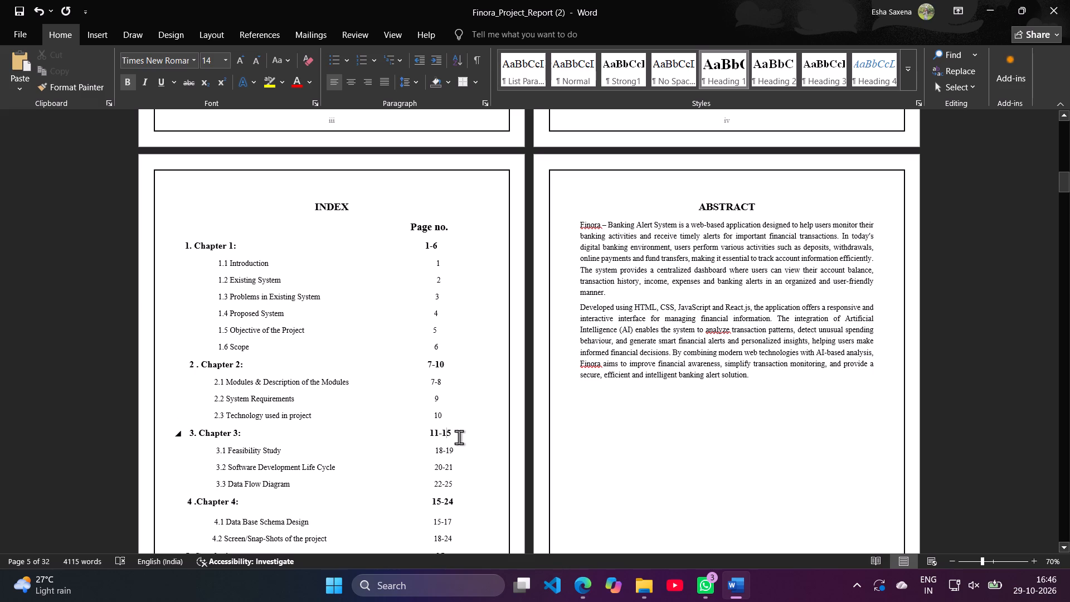
Replace the page range of the 3.1 Feasibility Study index entry with 11.
left_click(453, 446)
key("BackSpace")
key("BackSpace")
key("BackSpace")
key("BackSpace")
key("BackSpace")
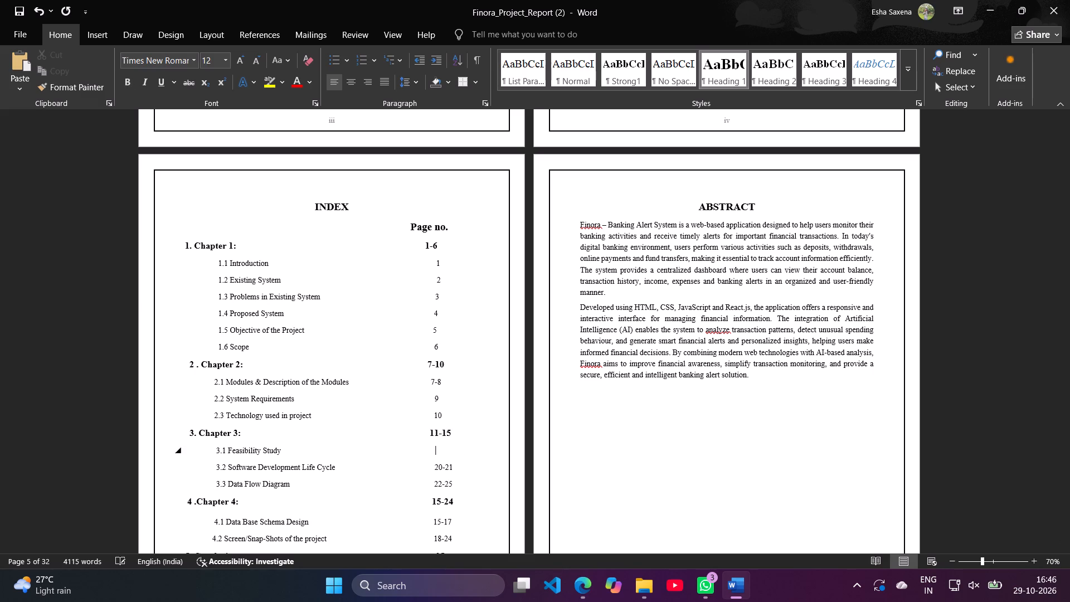
type("11")
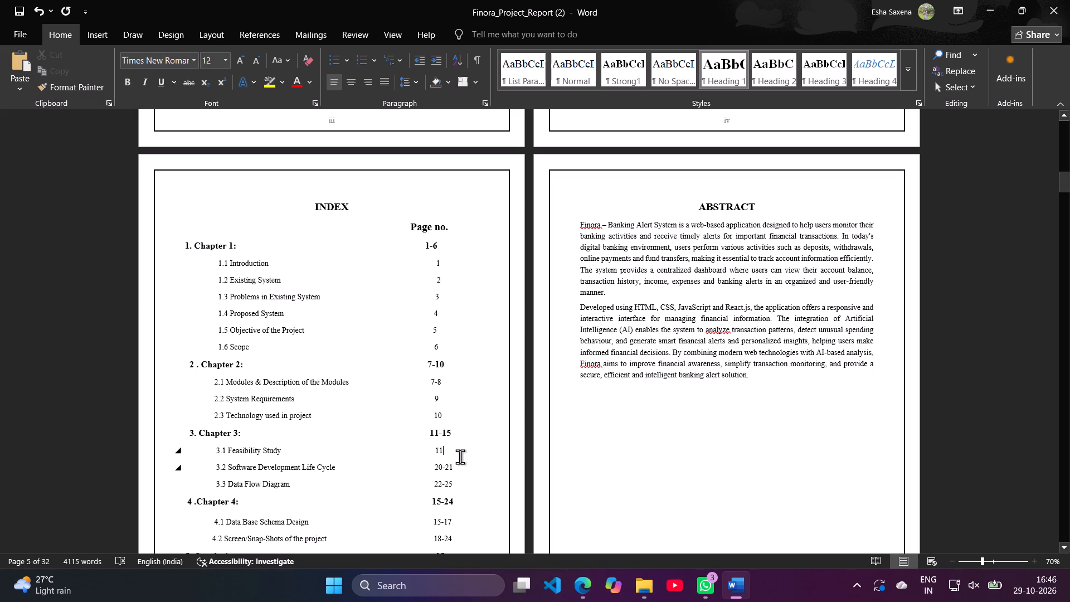
Change the page range of the 3.2 Software Development Life Cycle index entry to 12.
left_click(459, 466)
key("BackSpace")
key("BackSpace")
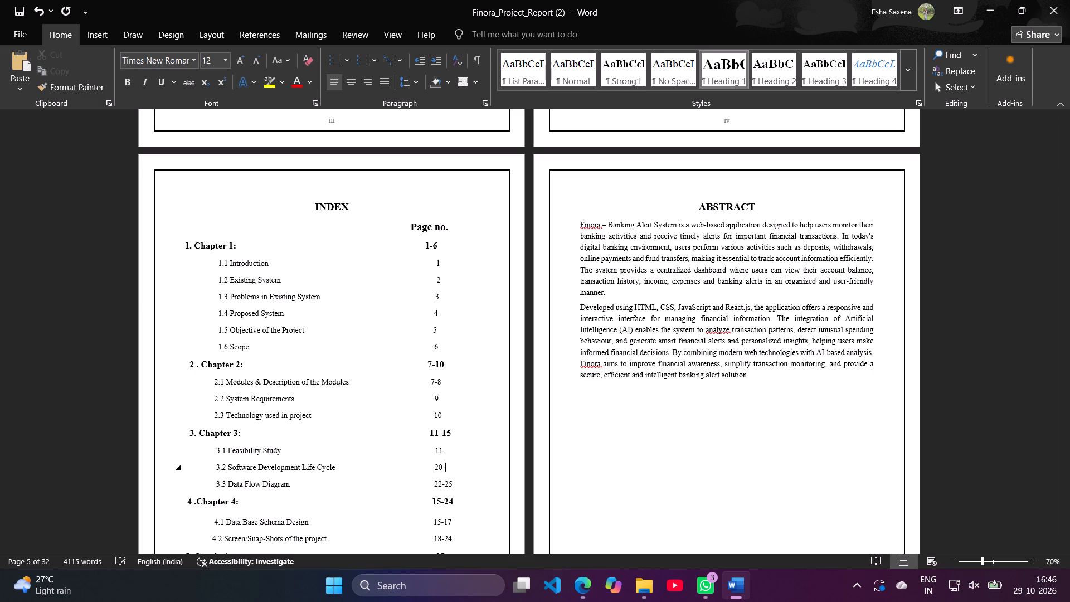
key("BackSpace")
key("BackSpace")
type("12")
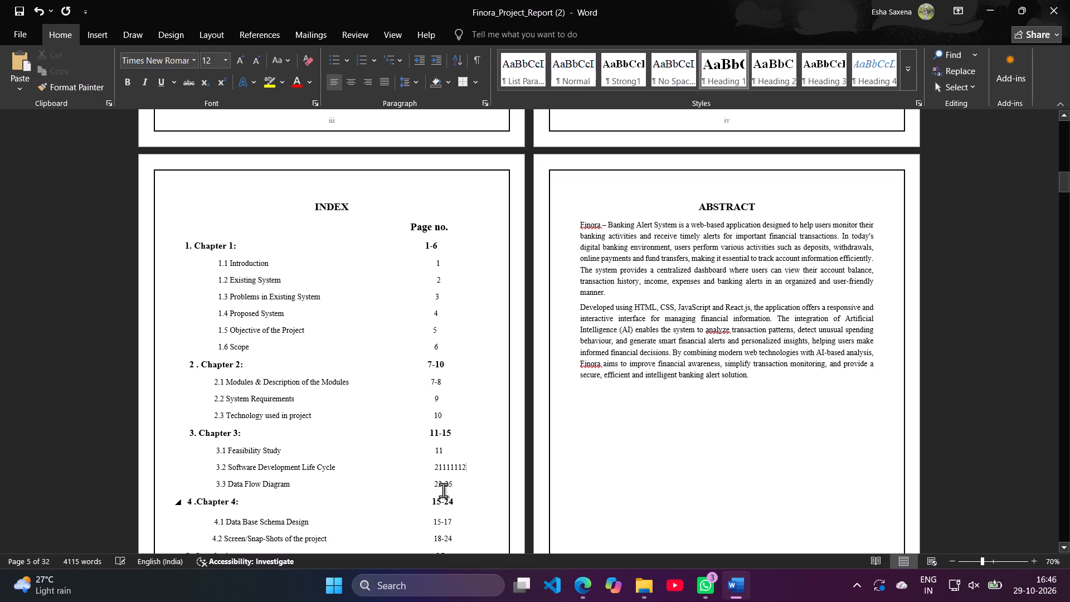
left_click(459, 466)
key("BackSpace")
key("BackSpace")
key("BackSpace")
key("BackSpace")
key("BackSpace")
key("BackSpace")
Replace the page range of the 3.3 Data Flow Diagram index entry with 13-14.
left_click_drag(459, 479, 434, 479)
key("BackSpace")
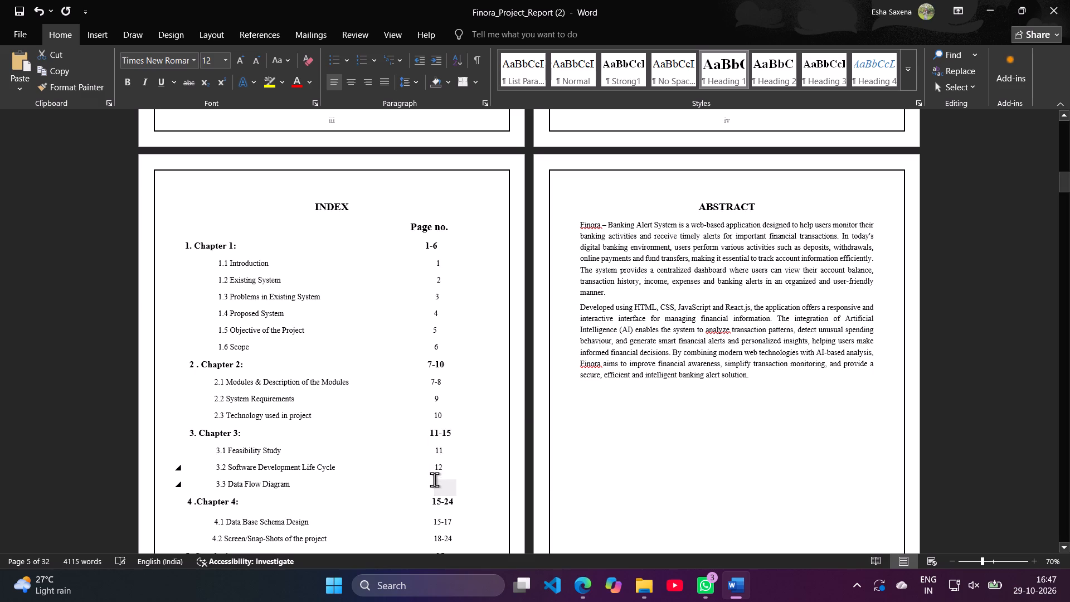
key("1")
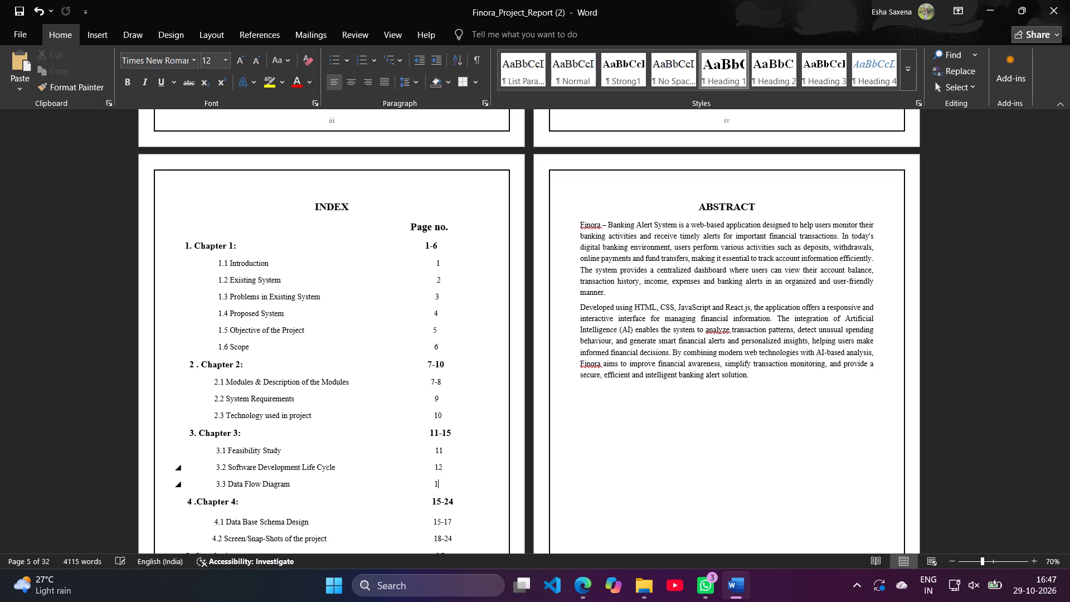
type("3-14")
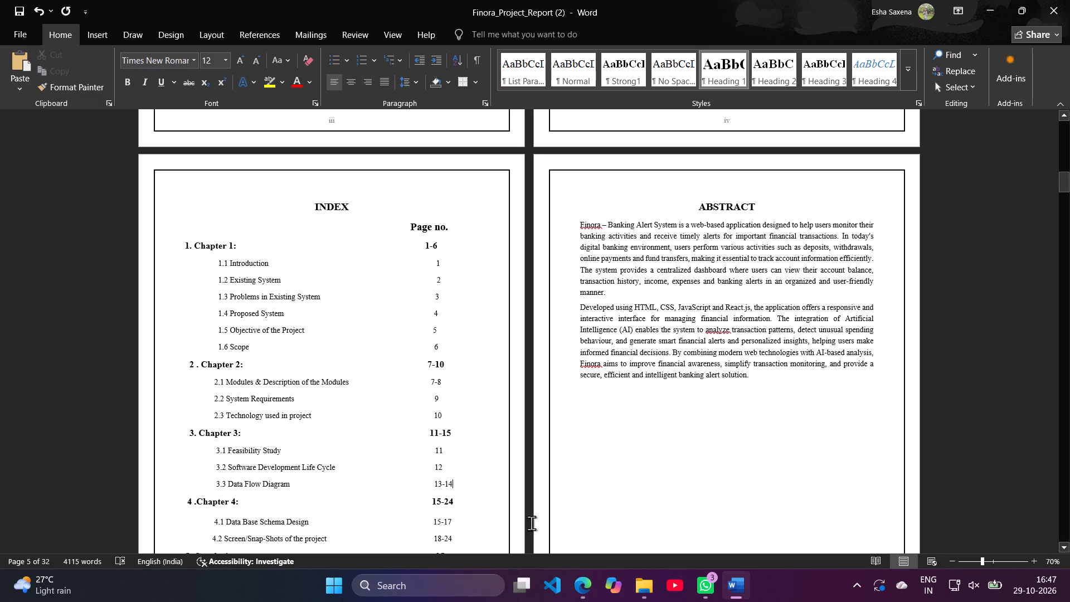
Add a new index line below 3.3 Data Flow Diagram, indented with spaces to match it, and enter the section number 3.4.
left_click(471, 484)
key("Return")
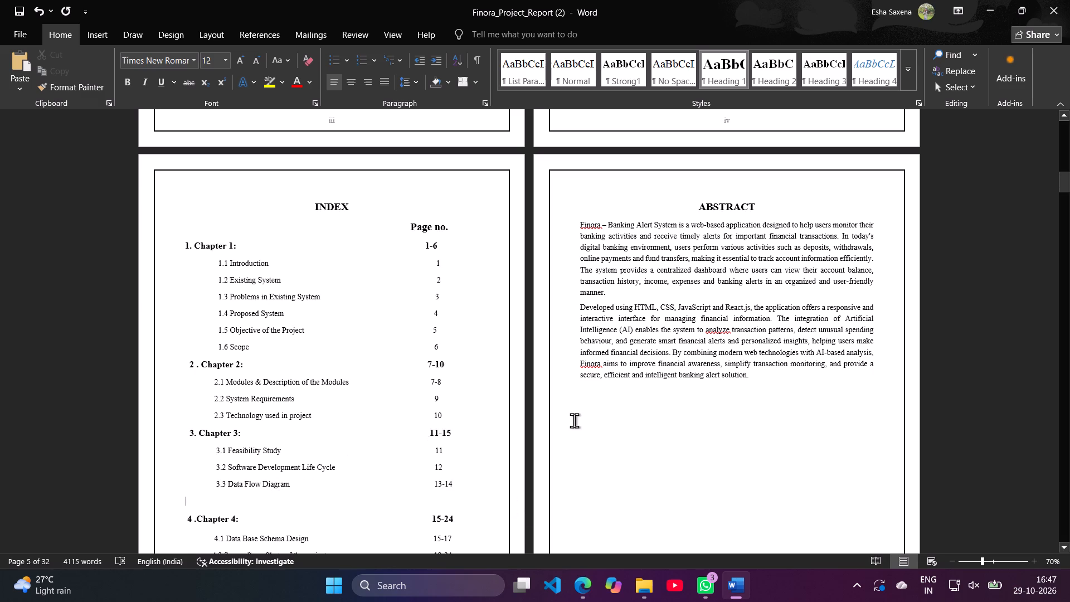
left_click(219, 500)
key("space")
key("space")
key("space")
key("space")
key("space")
key("space")
key("space")
key("space")
key("space")
key("space")
key("space")
key("space")
key("space")
key("space")
key("space")
key("space")
key("space")
key("space")
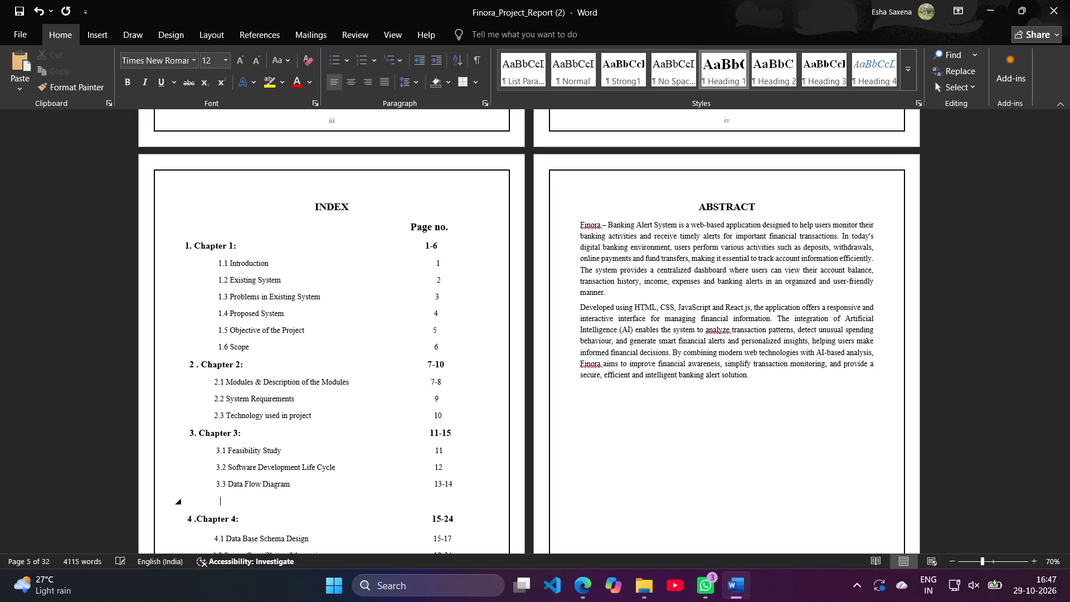
key("BackSpace")
key("BackSpace")
key("3")
type(".4")
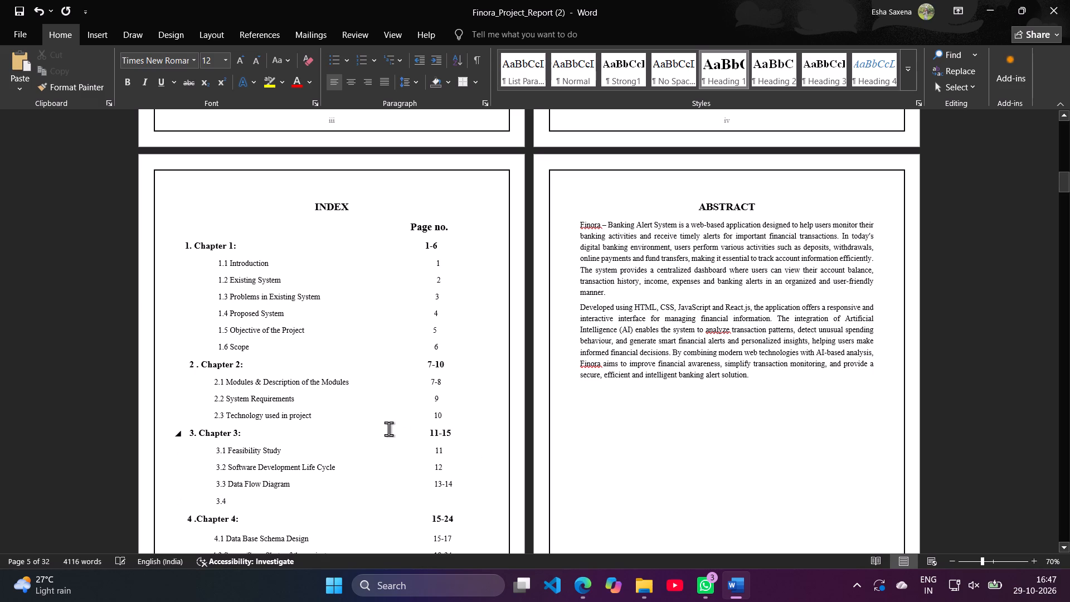
Copy the 3.4 Application Architecture section heading from the report body and paste it onto the 3.4 index line.
scroll(388, 429, "down", 20)
scroll(388, 429, "down", 20)
scroll(388, 429, "down", 20)
scroll(388, 429, "up", 1)
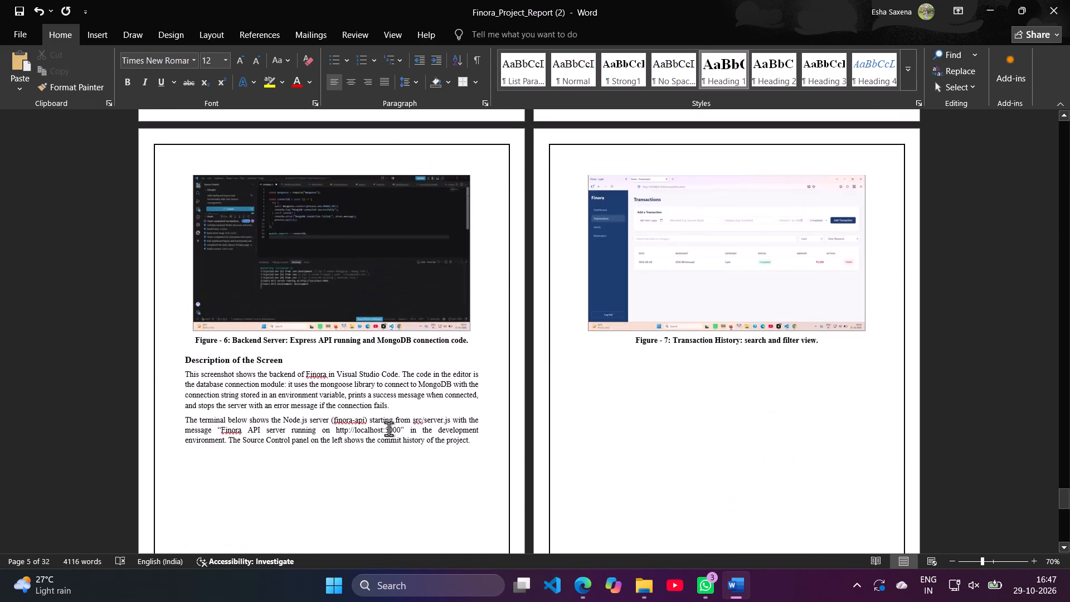
scroll(388, 429, "up", 3)
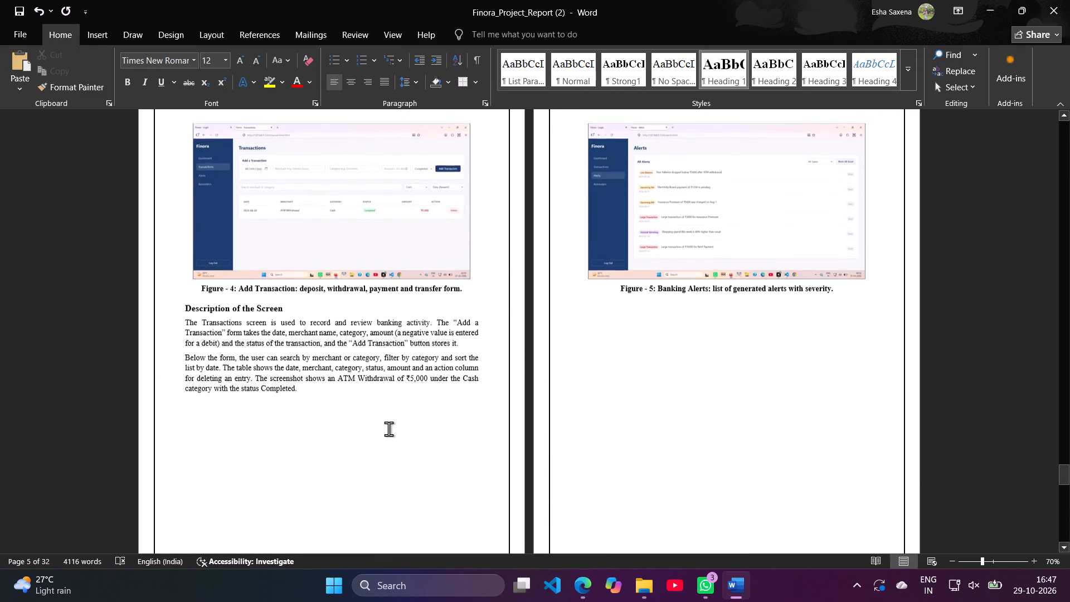
scroll(388, 429, "up", 2)
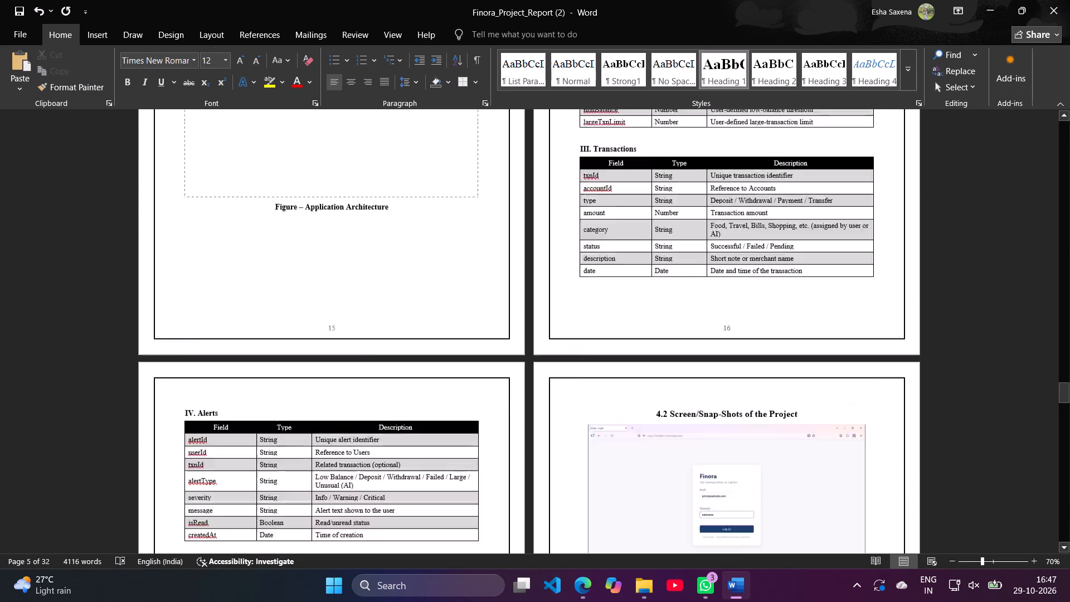
scroll(388, 429, "up", 1)
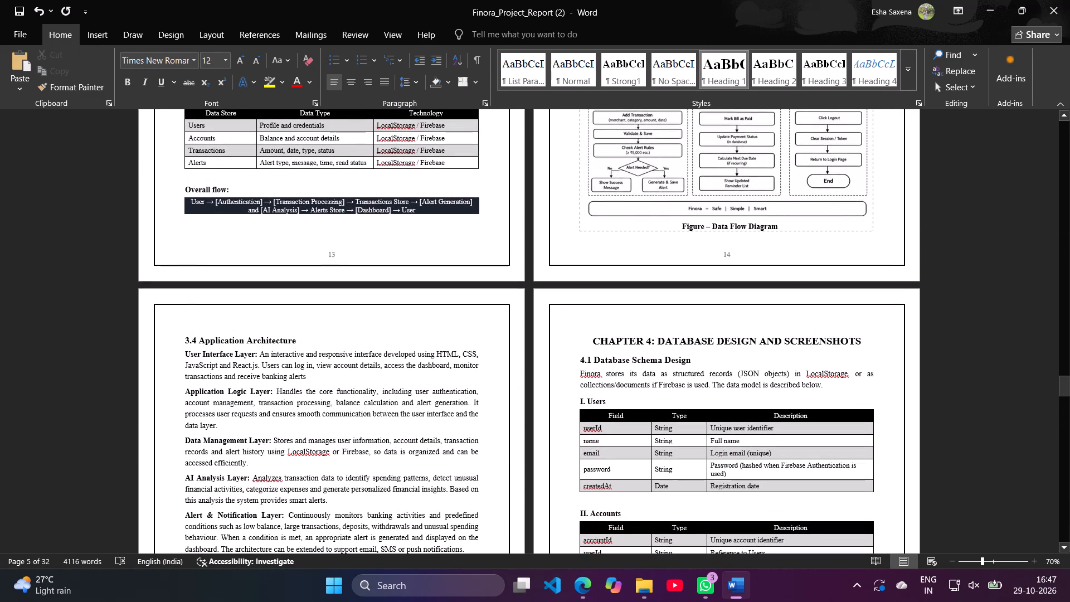
left_click_drag(187, 337, 285, 342)
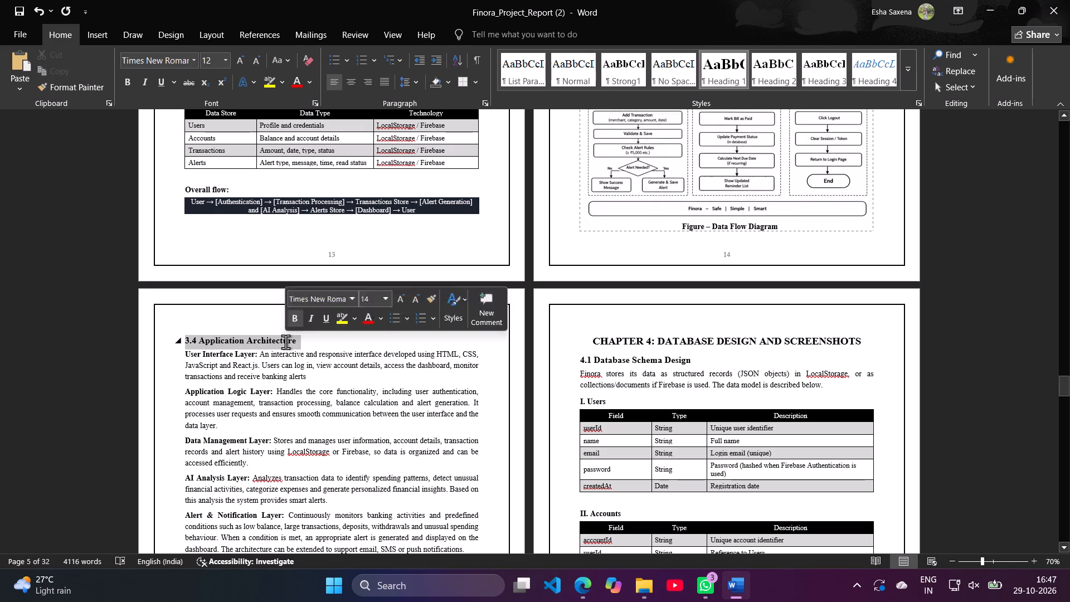
key("ctrl+c")
scroll(369, 338, "up", 3)
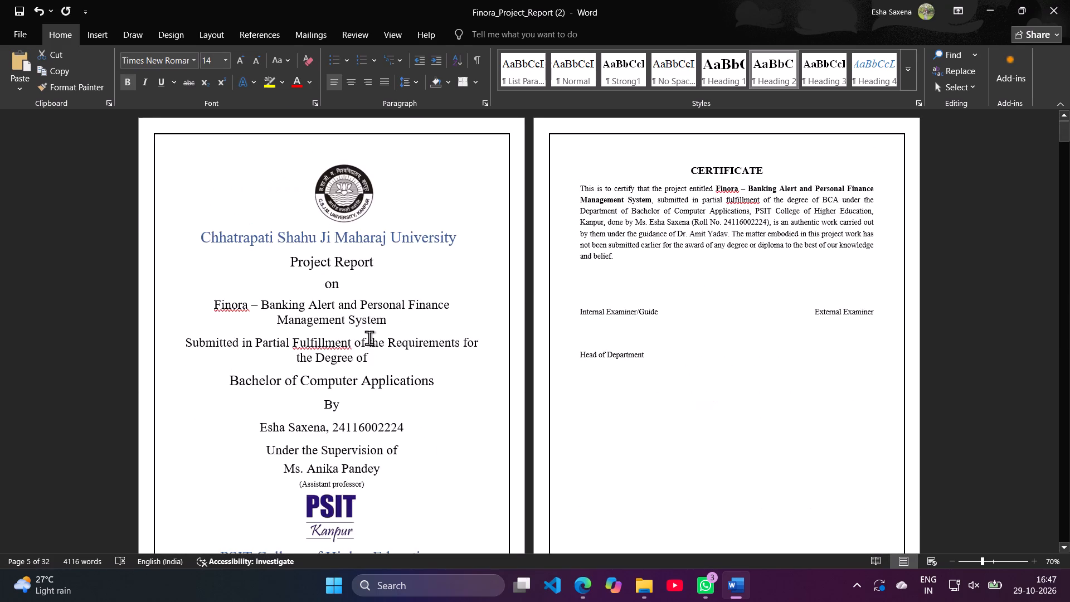
scroll(369, 338, "down", 2)
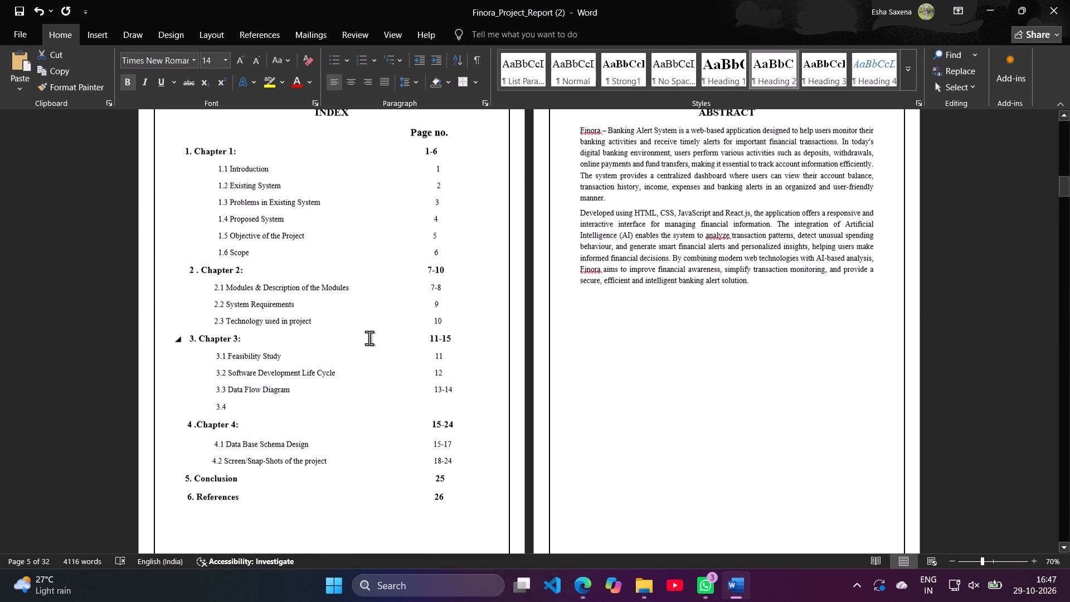
left_click(246, 407)
key("ctrl+v")
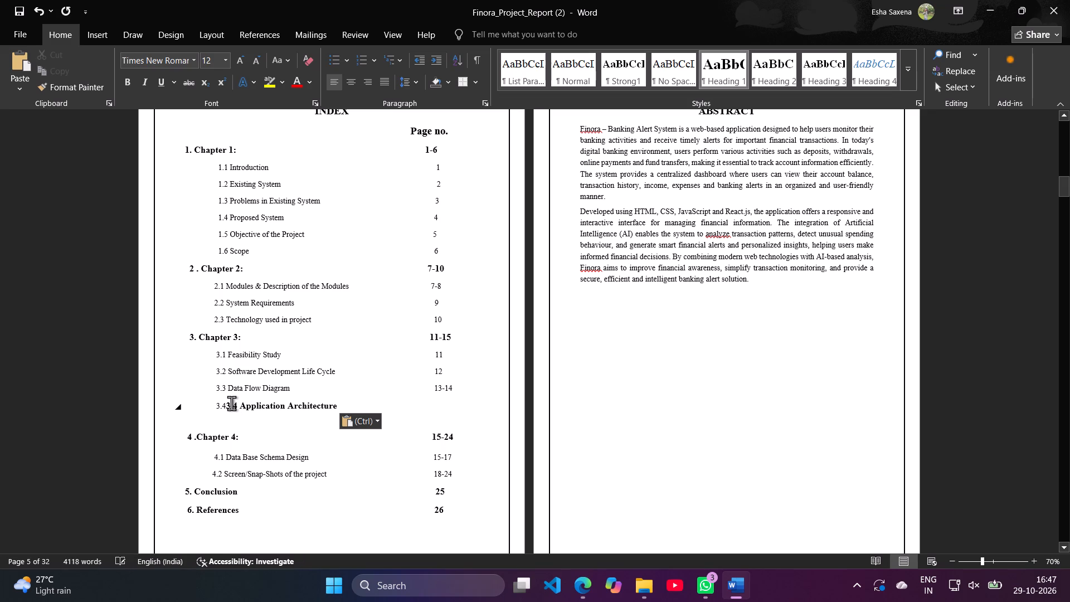
Remove the bold formatting from the pasted Application Architecture line in the index.
double_click(313, 405)
triple_click(231, 402)
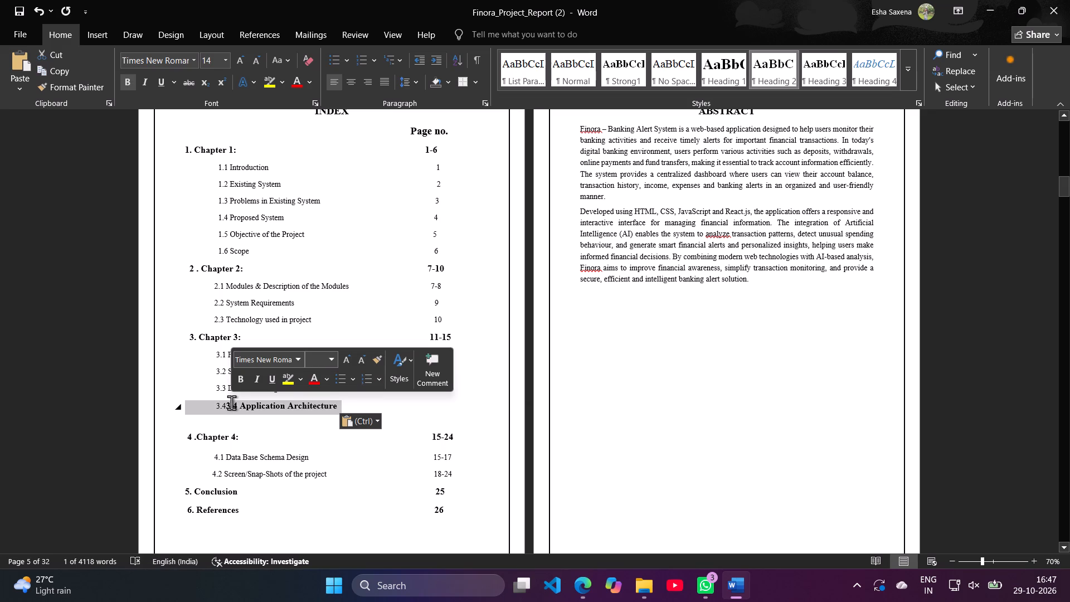
left_click(245, 378)
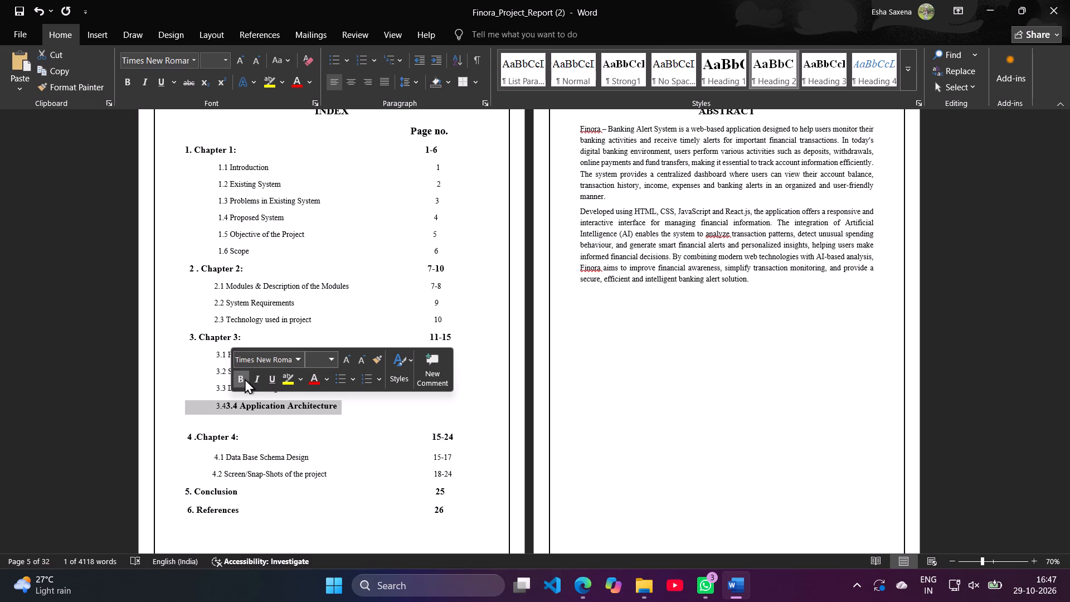
left_click(241, 381)
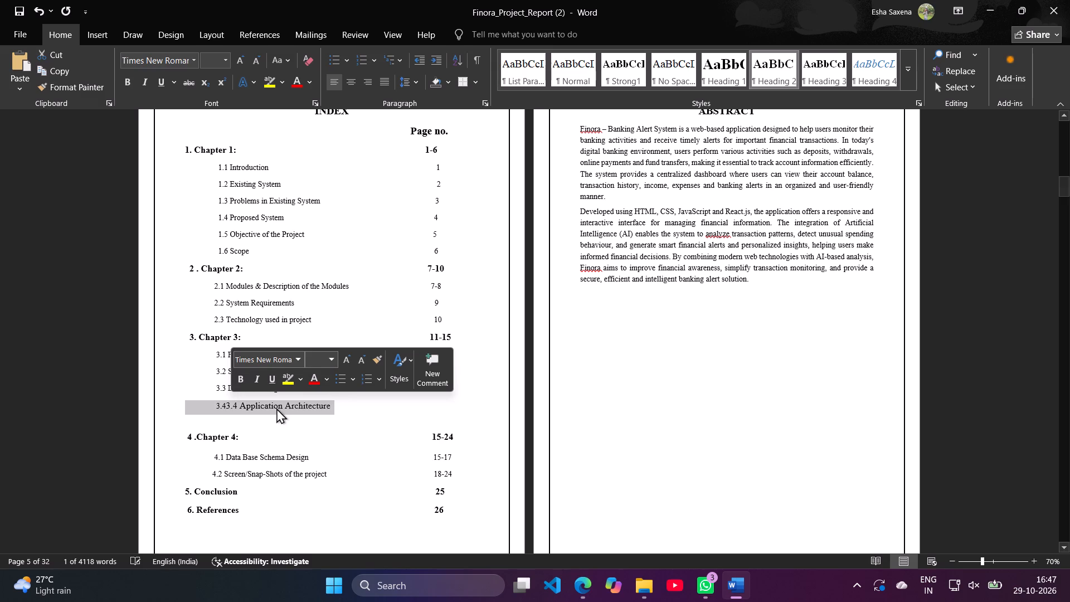
left_click(274, 407)
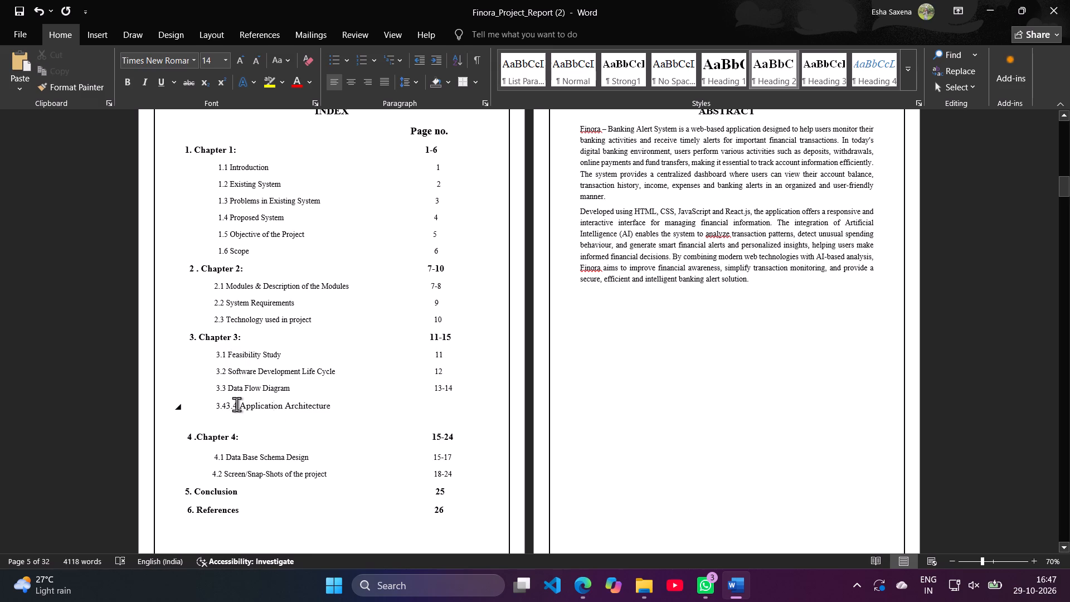
Set the font size of the whole Application Architecture index line to 12.
double_click(236, 386)
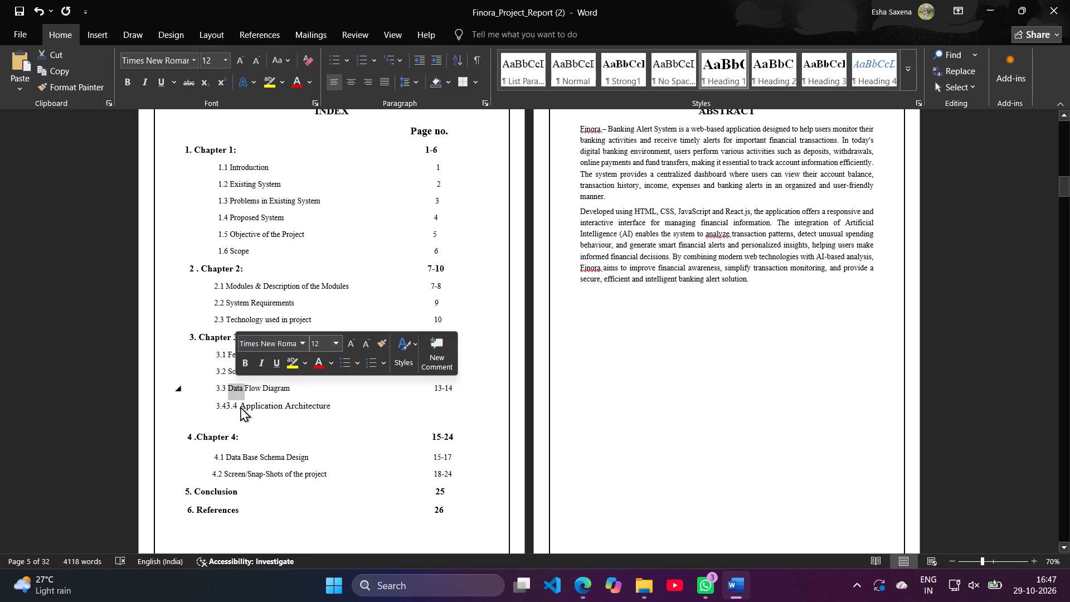
triple_click(240, 406)
left_click(240, 406)
triple_click(240, 406)
left_click(240, 406)
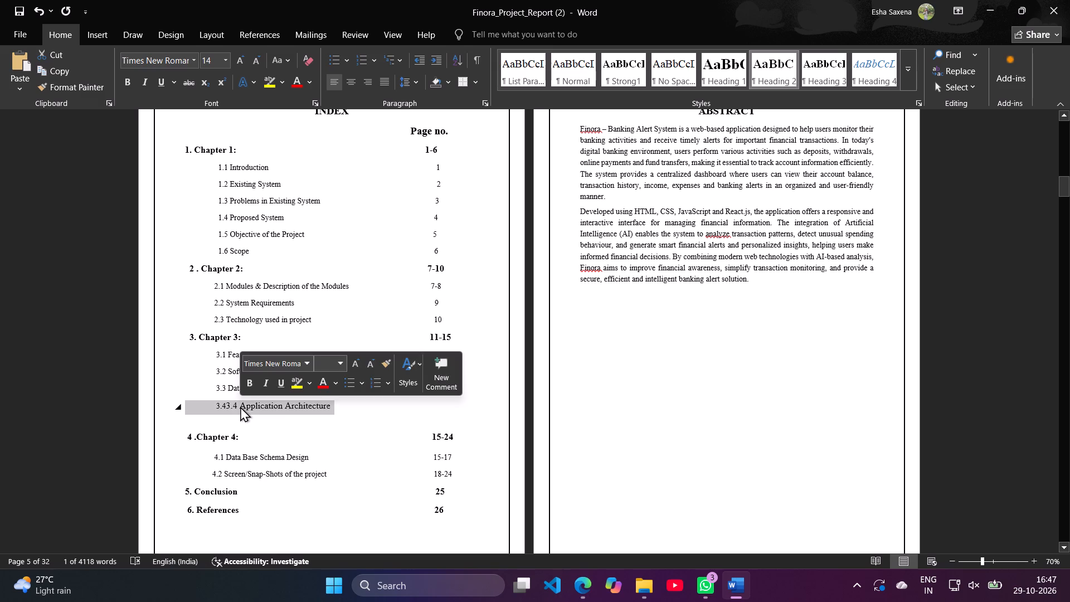
triple_click(240, 406)
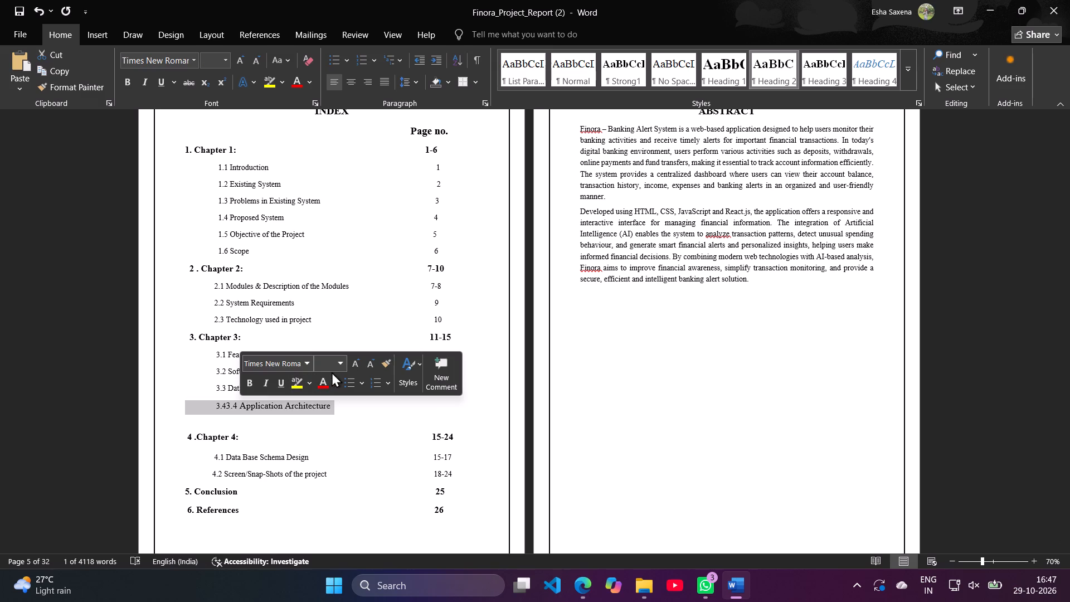
left_click(335, 363)
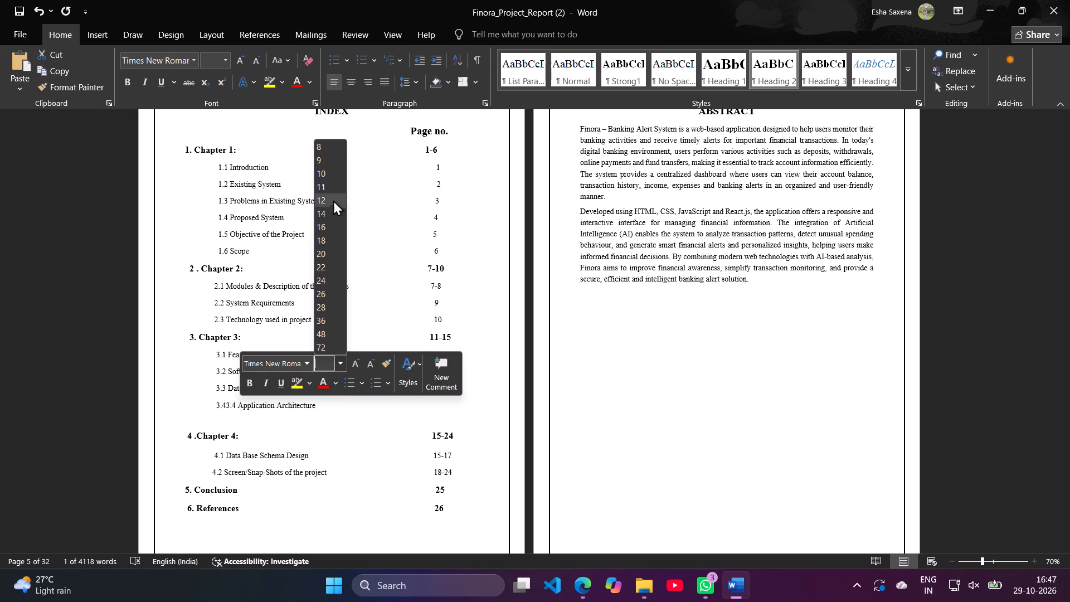
left_click(333, 200)
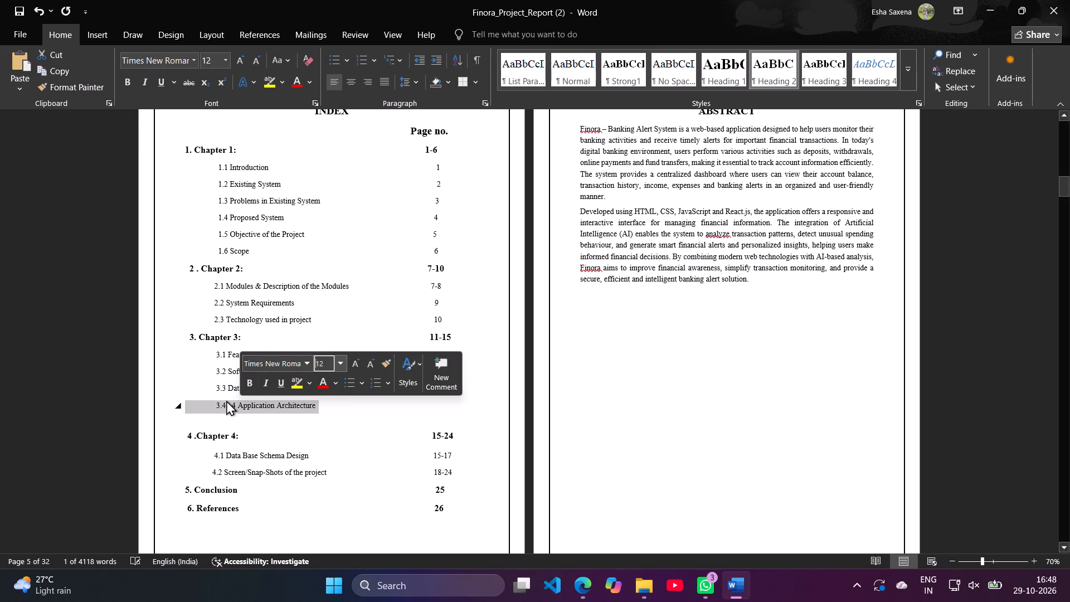
Delete the duplicated section number so the index entry reads 3.4 Application Architecture.
left_click(226, 400)
key("BackSpace")
key("BackSpace")
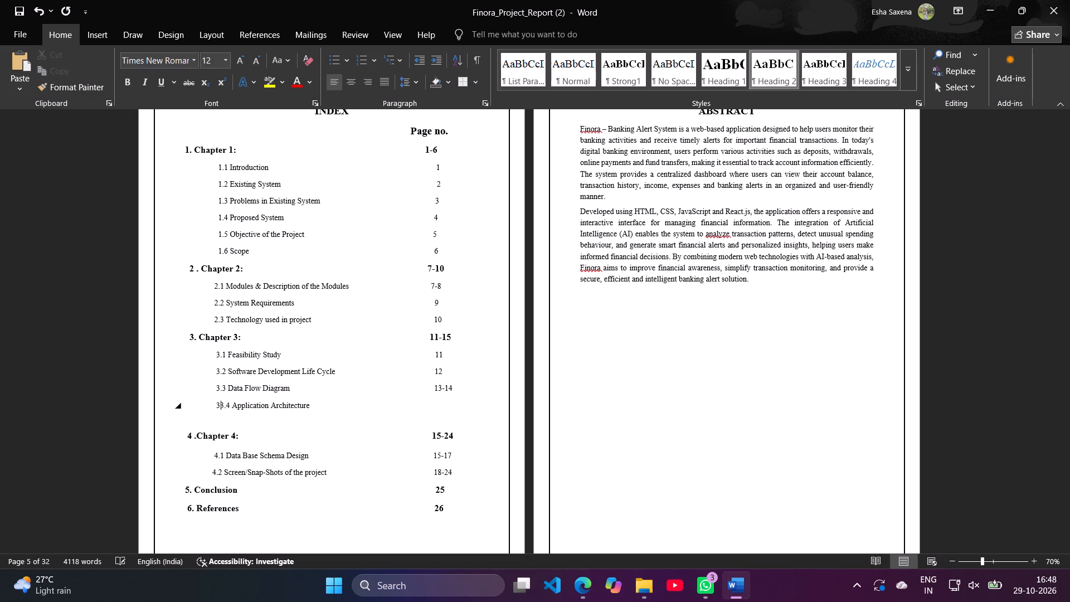
key("BackSpace")
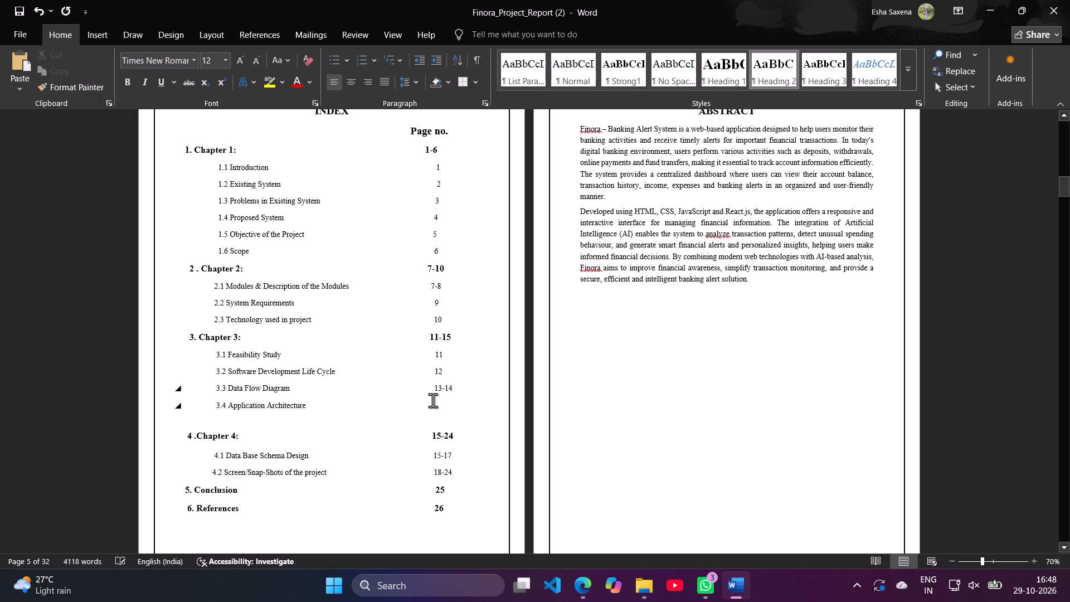
Add page number 15 to the 3.4 Application Architecture index entry, spaced out to align with the page numbers above.
left_click(432, 400)
key("space")
key("space")
key("space")
key("space")
key("space")
key("space")
key("space")
key("space")
key("space")
key("space")
key("space")
key("space")
key("space")
key("space")
key("space")
key("space")
key("space")
key("space")
key("space")
key("space")
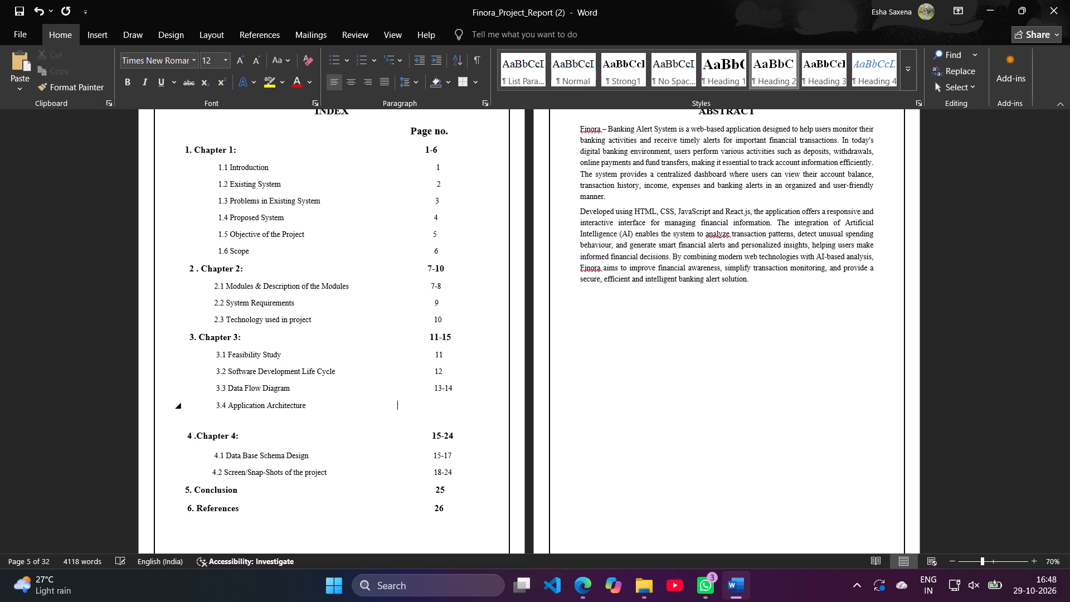
key("space")
key("space")
key("space")
key("space")
key("space")
key("space")
key("space")
key("space")
key("space")
key("space")
key("space")
key("space")
key("space")
key("space")
key("space")
key("space")
key("space")
key("space")
key("space")
type("15")
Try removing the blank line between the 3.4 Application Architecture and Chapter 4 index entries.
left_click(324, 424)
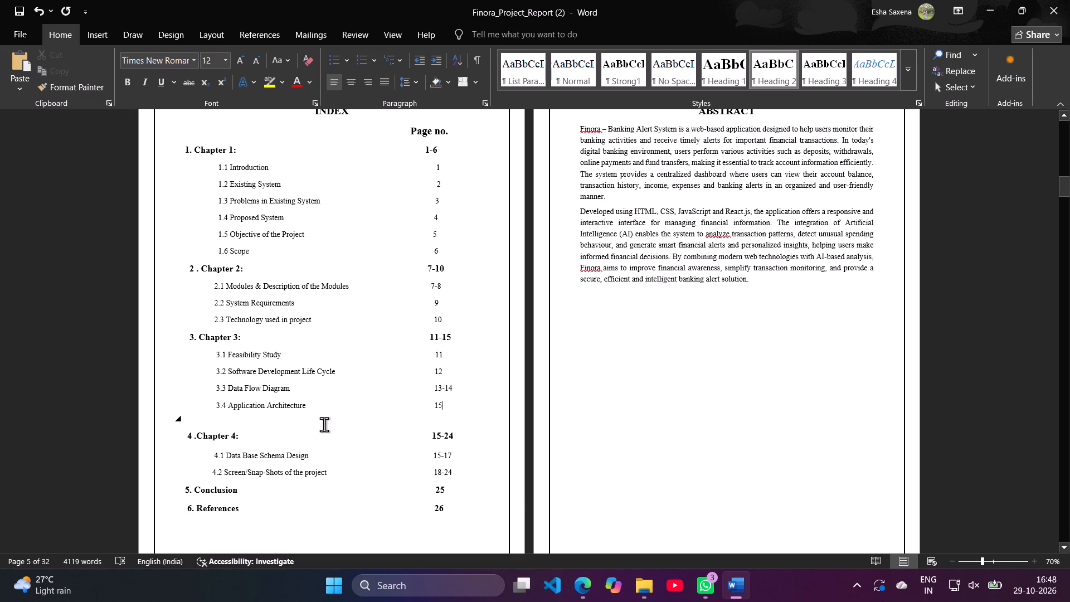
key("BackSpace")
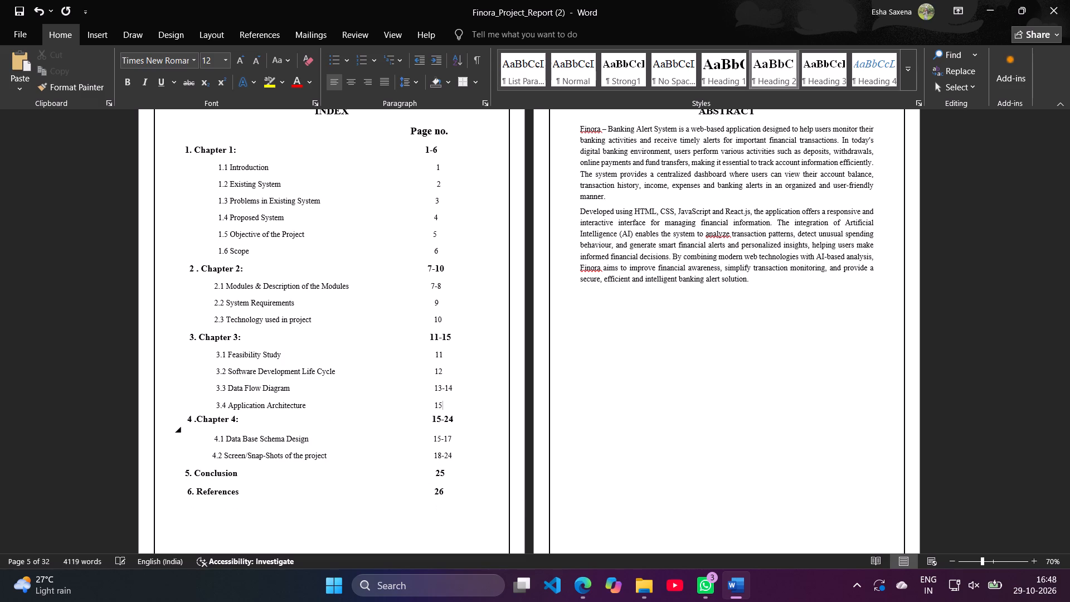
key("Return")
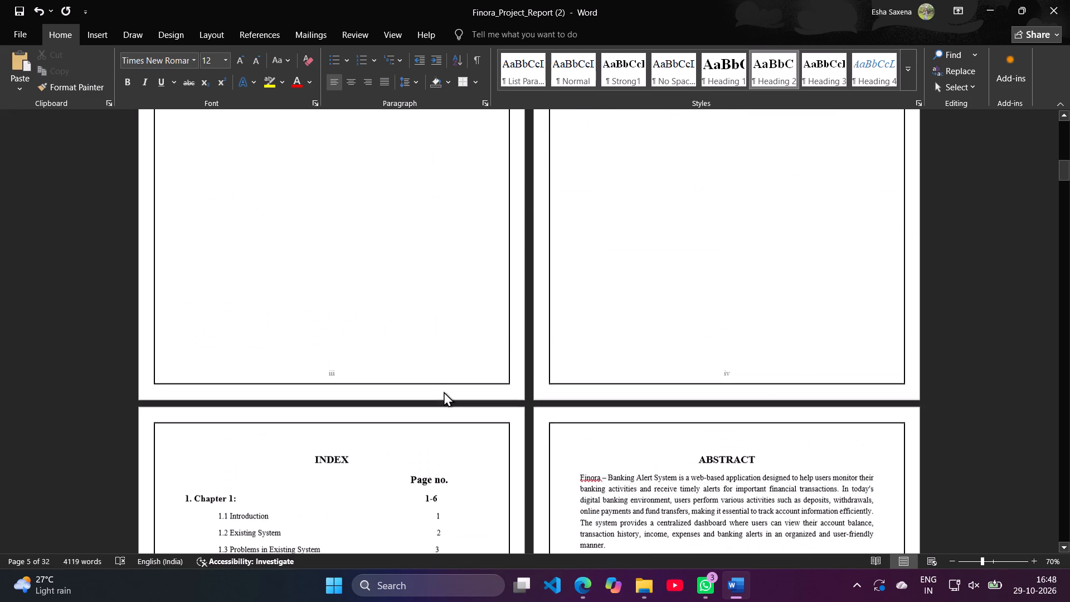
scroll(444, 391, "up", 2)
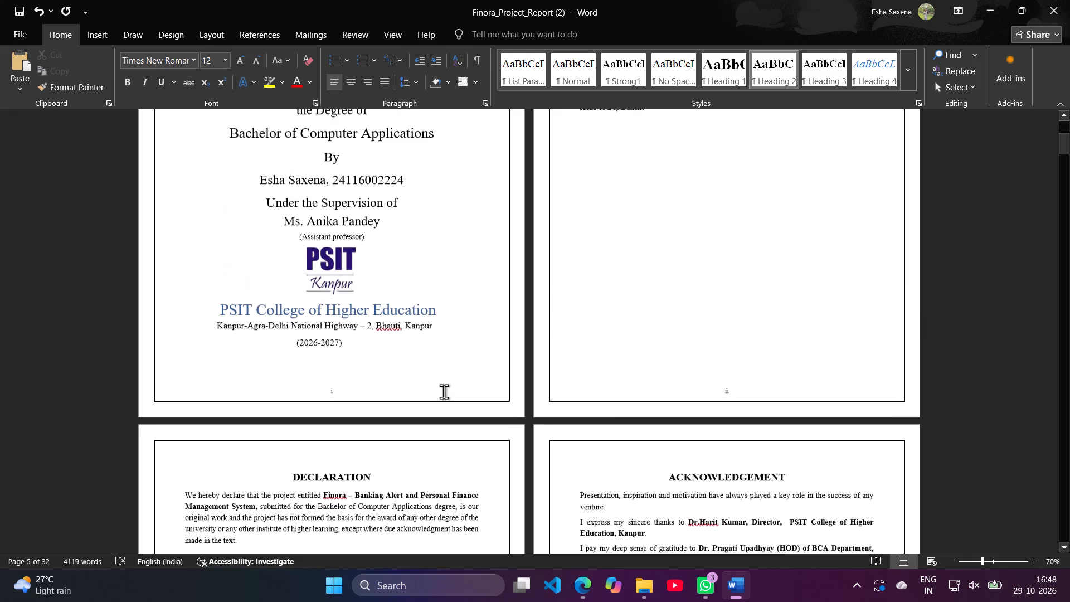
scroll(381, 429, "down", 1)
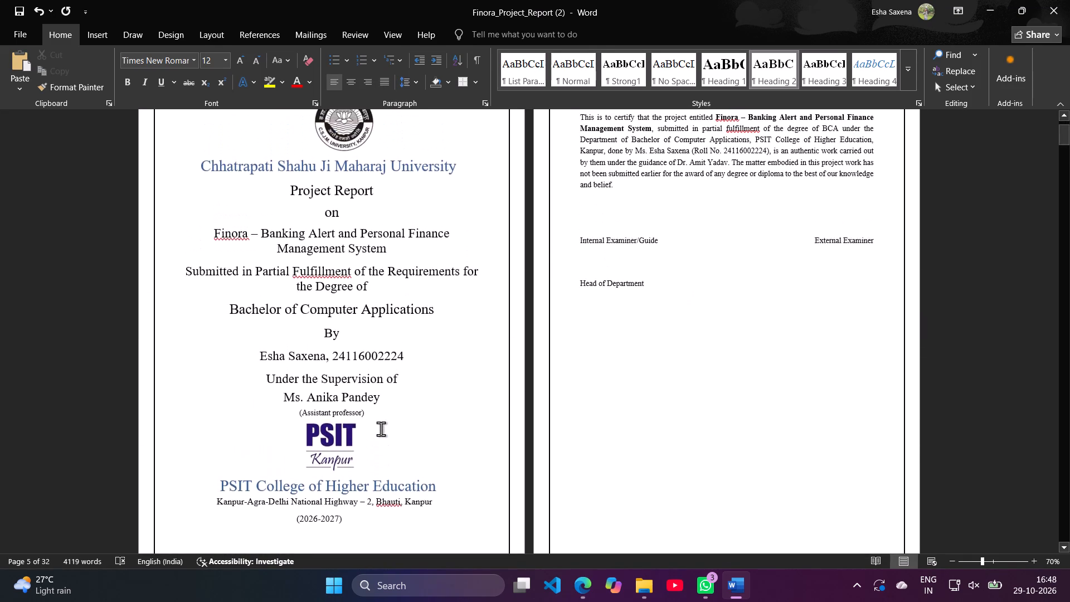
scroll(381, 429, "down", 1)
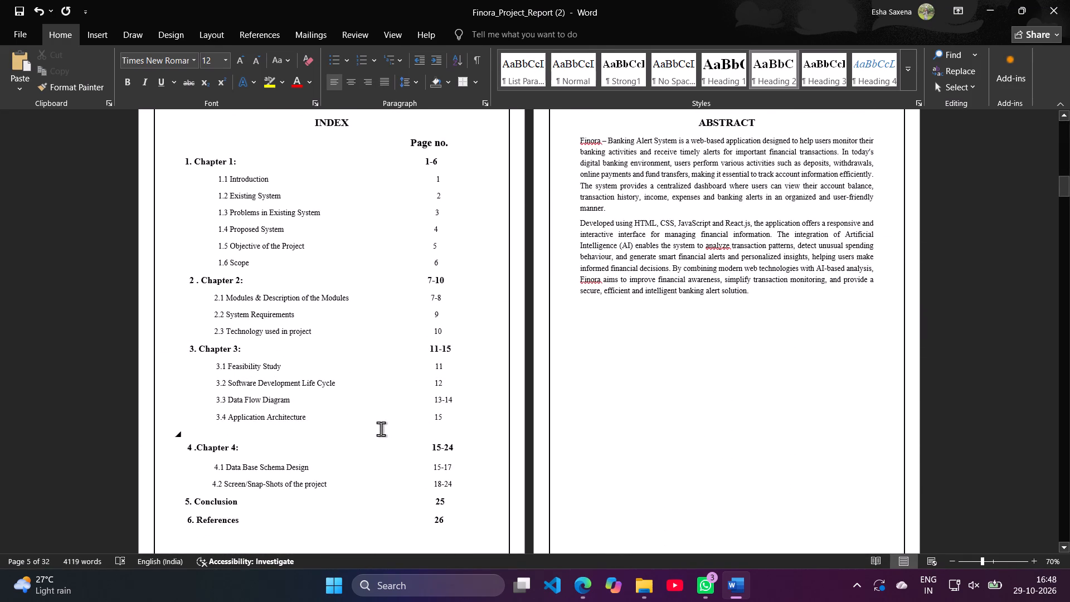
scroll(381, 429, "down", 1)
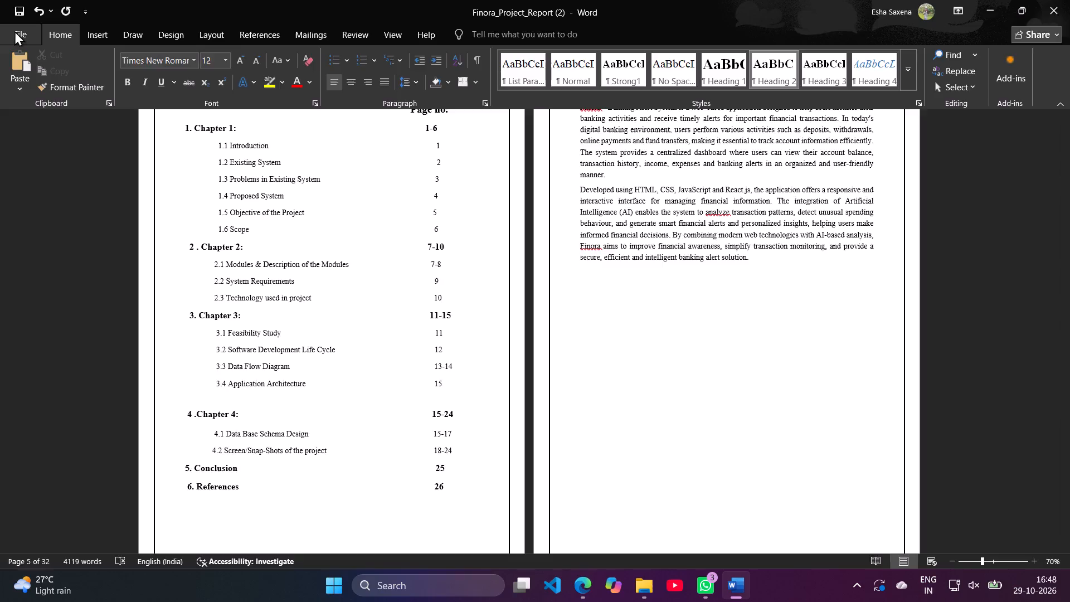
Save the report as a PDF in the Downloads folder with the file name Finora_Project_Report esha.
left_click(14, 31)
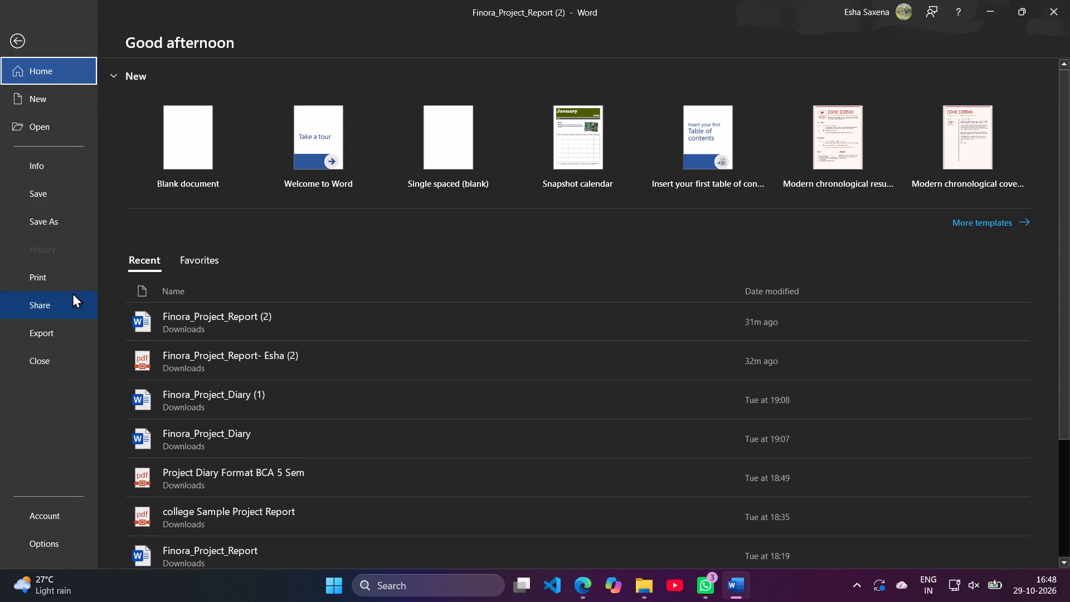
left_click(65, 216)
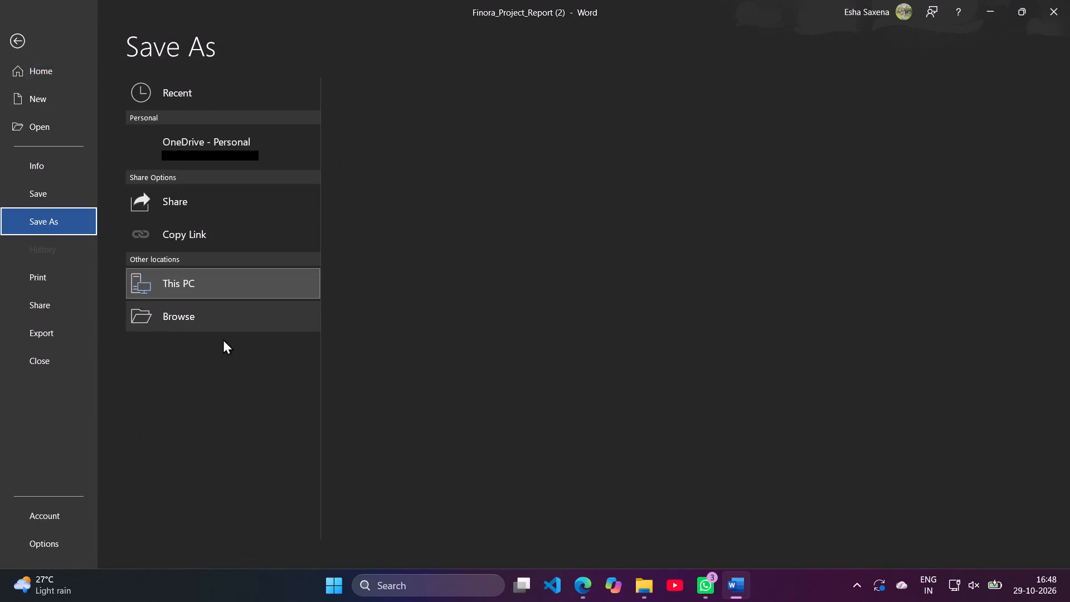
left_click(177, 351)
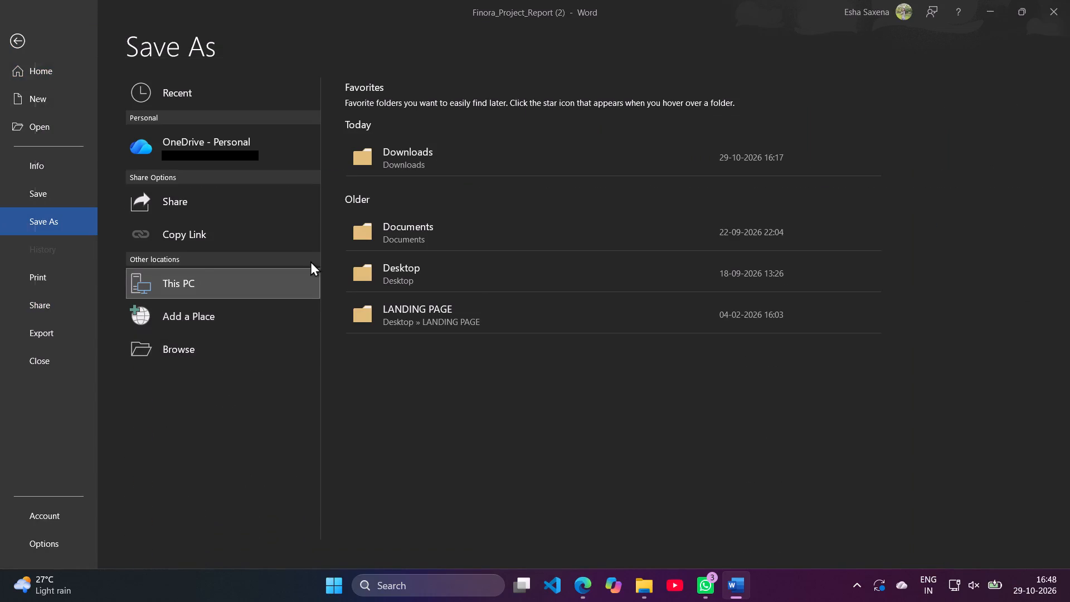
left_click(225, 247)
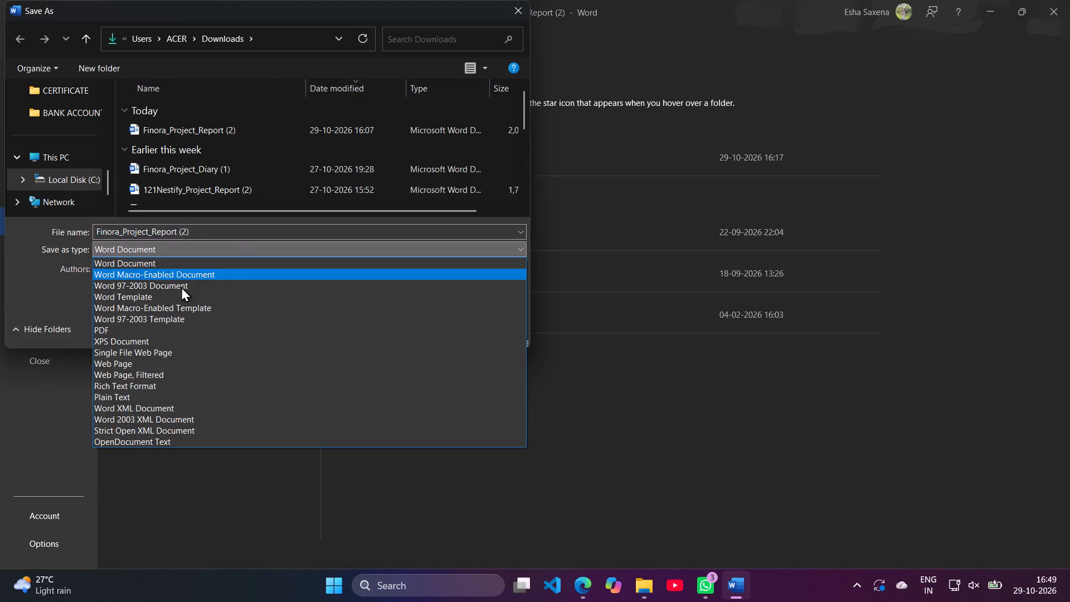
left_click(125, 328)
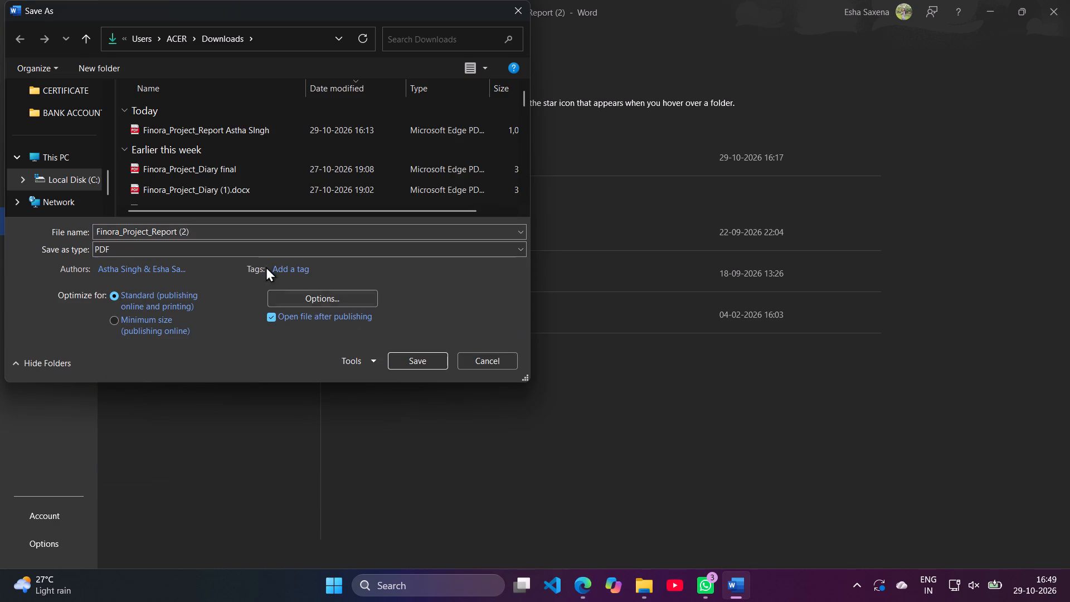
left_click(266, 224)
left_click(266, 224)
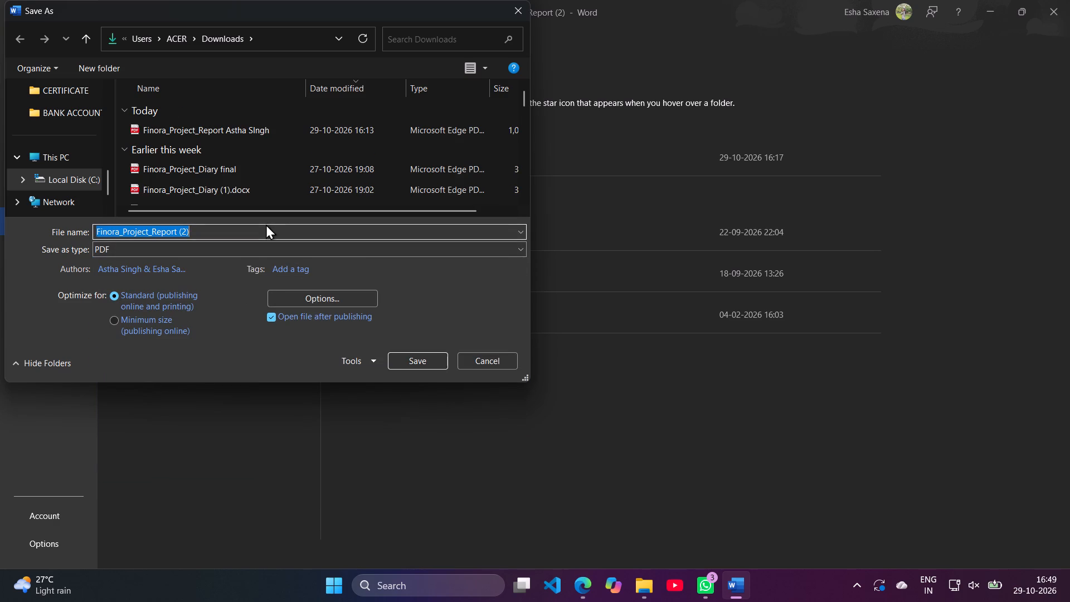
left_click(266, 224)
left_click(267, 226)
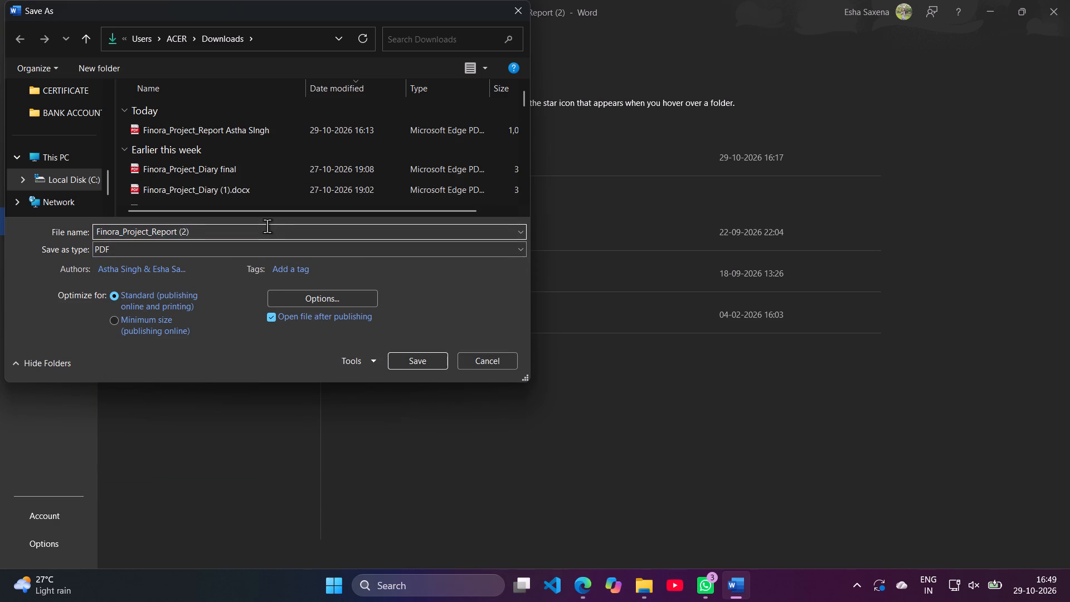
key("BackSpace")
key("BackSpace")
key("BackSpace")
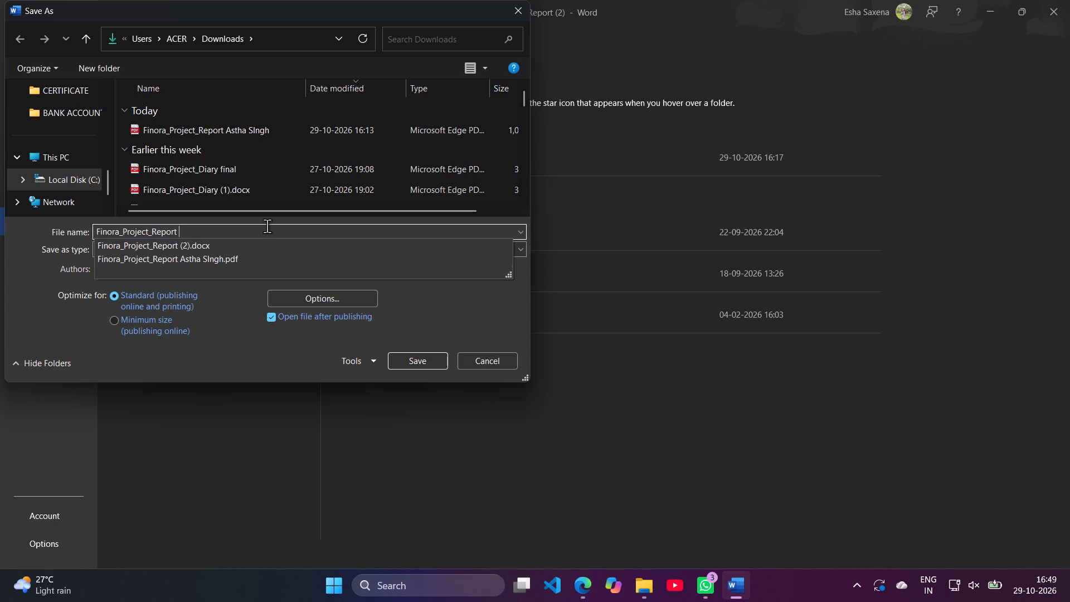
type("esha")
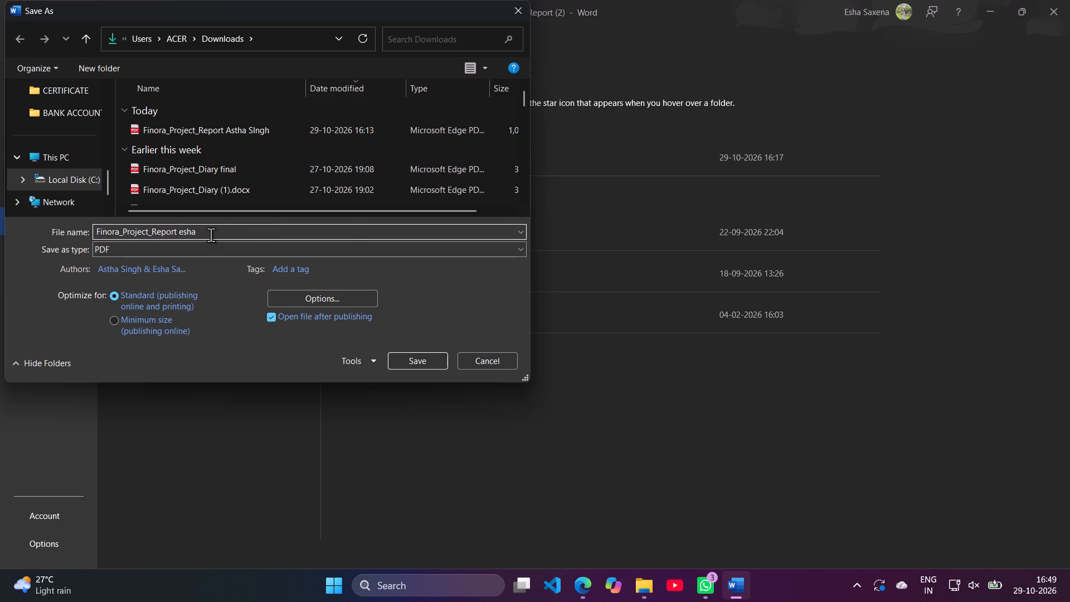
left_click(415, 360)
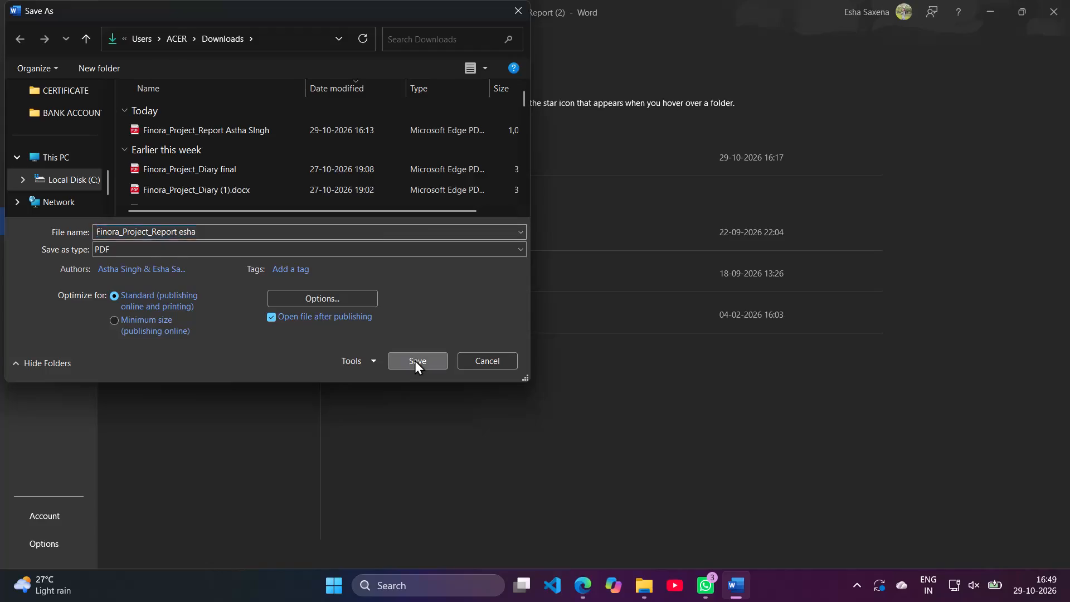
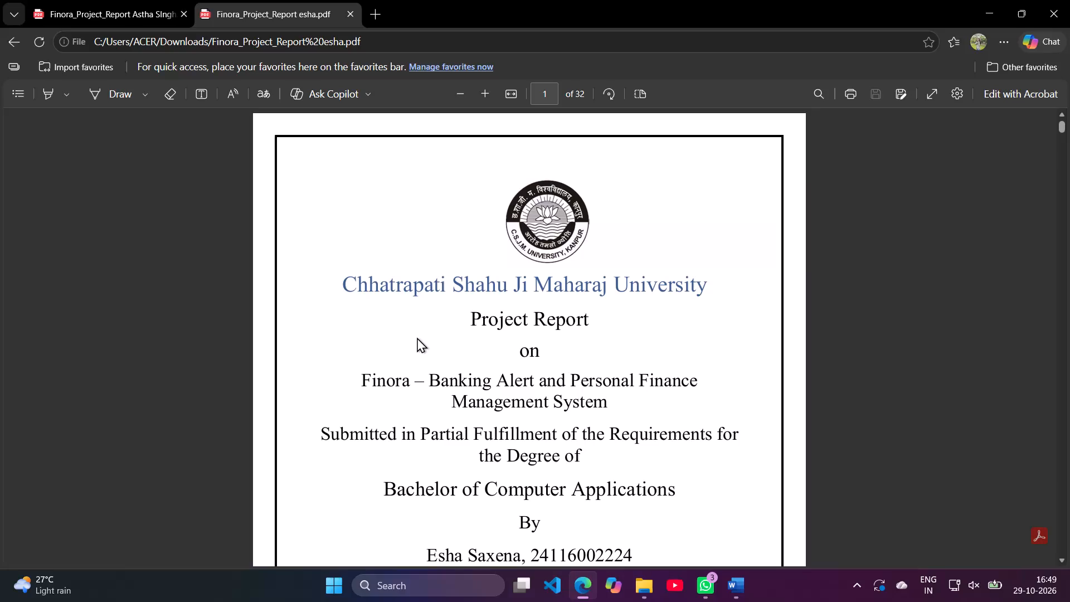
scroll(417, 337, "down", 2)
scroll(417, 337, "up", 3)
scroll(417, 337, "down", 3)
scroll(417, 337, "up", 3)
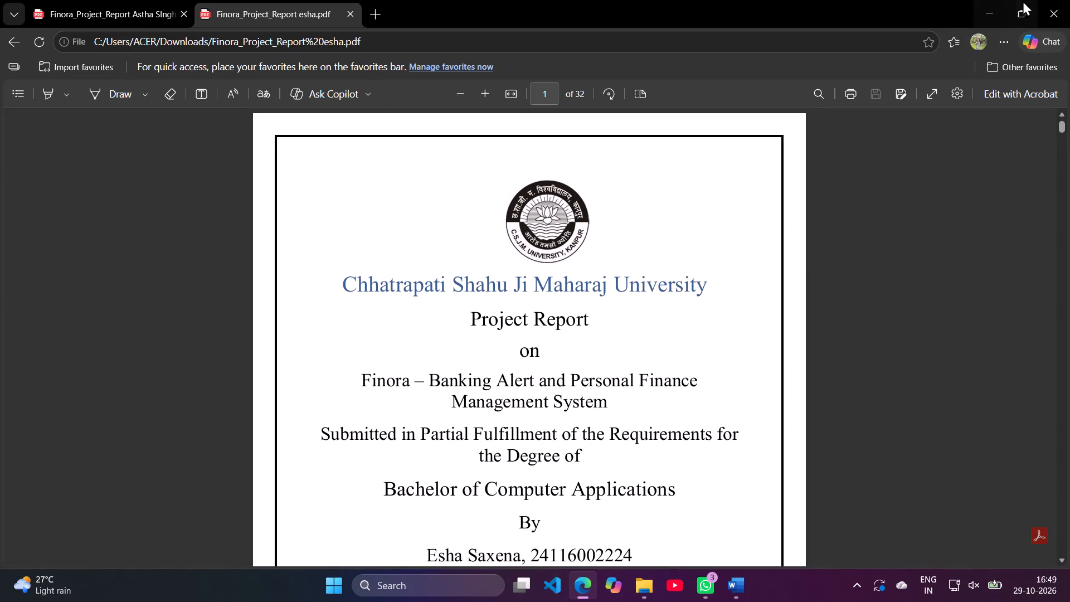
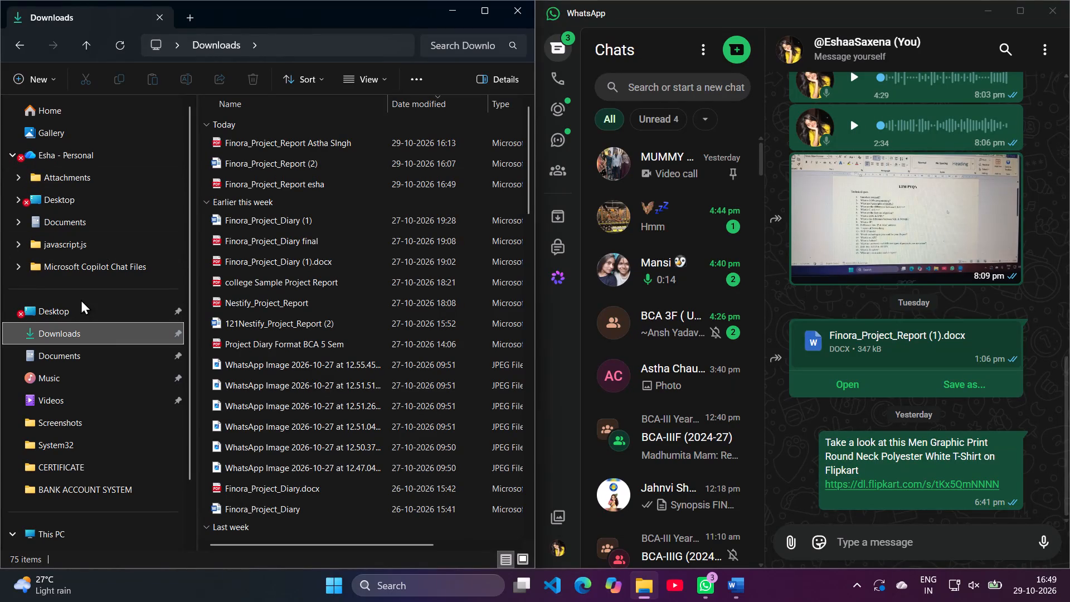
Refresh the Downloads listing and delete the older Finora project report PDF modified at 16:13.
left_click(60, 307)
left_click(53, 324)
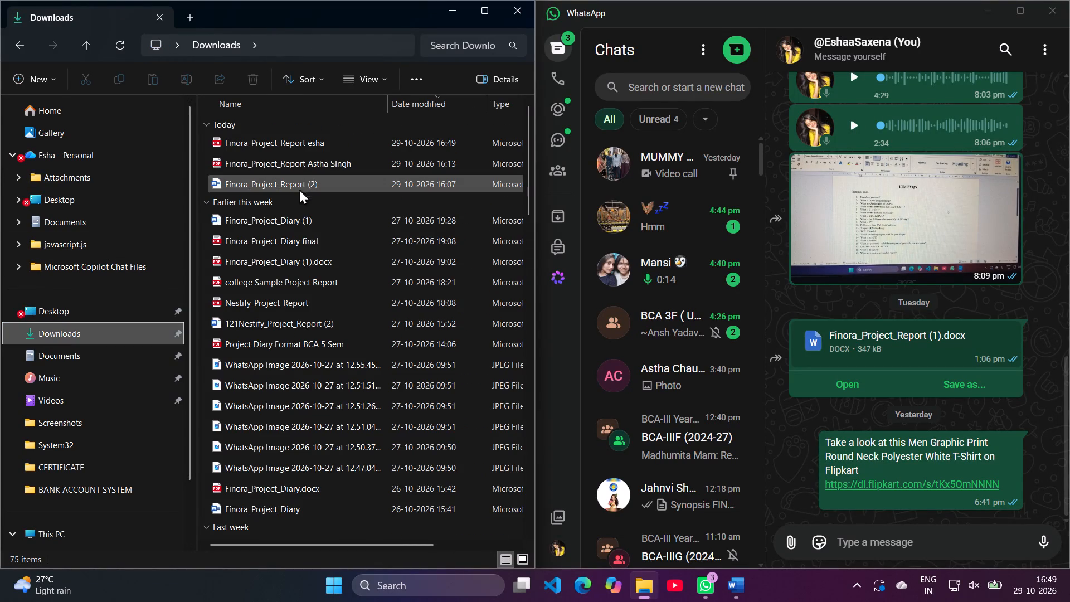
left_click(300, 159)
left_click(250, 80)
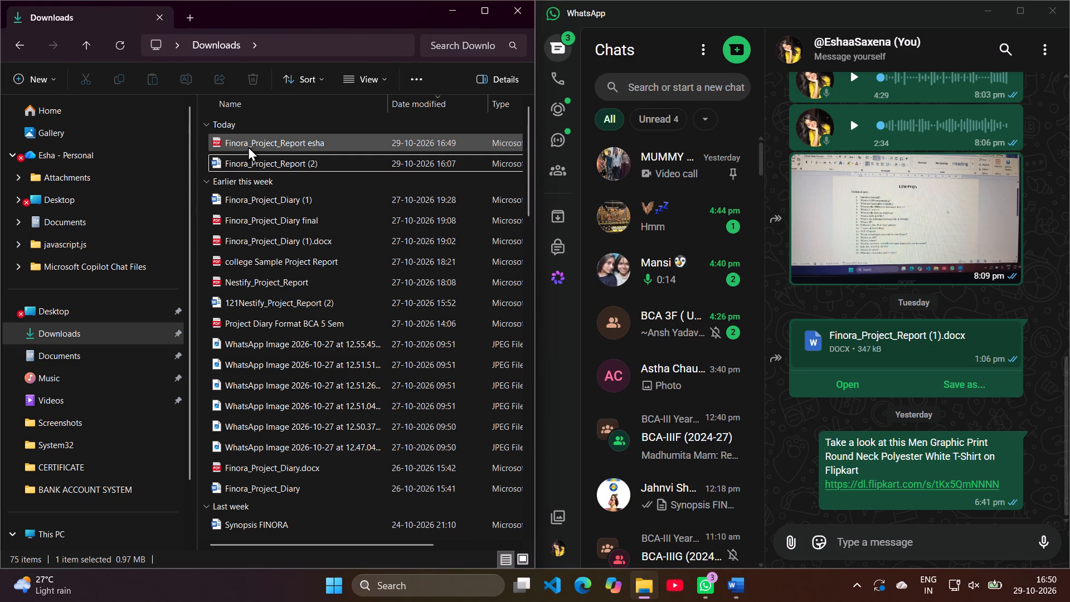
Attach the Finora_Project_Report esha PDF from Downloads to the message-yourself chat in WhatsApp.
left_click_drag(250, 144, 835, 484)
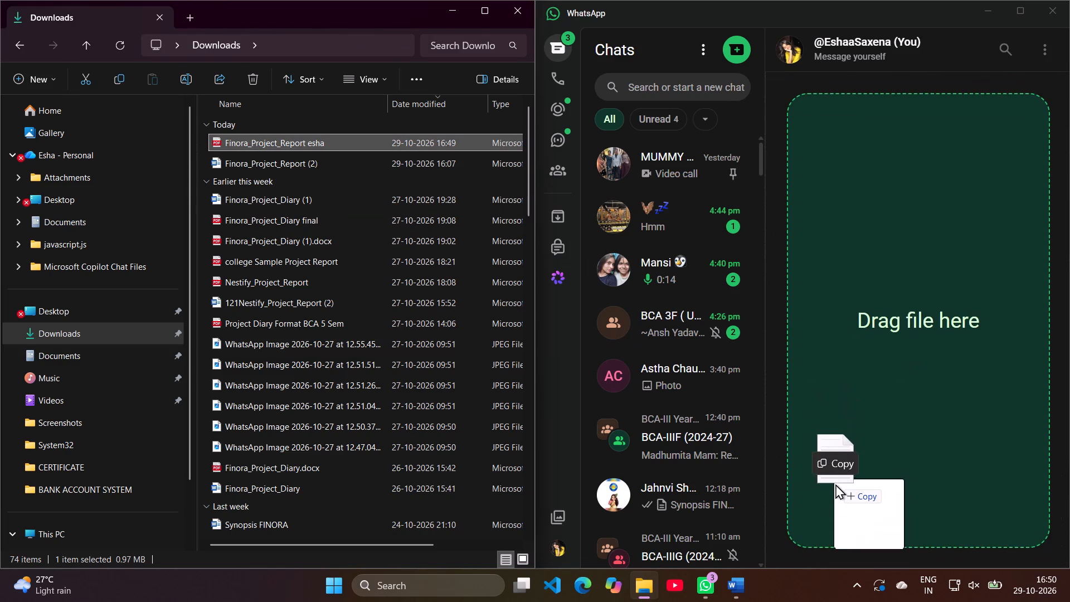
left_click_drag(835, 484, 835, 498)
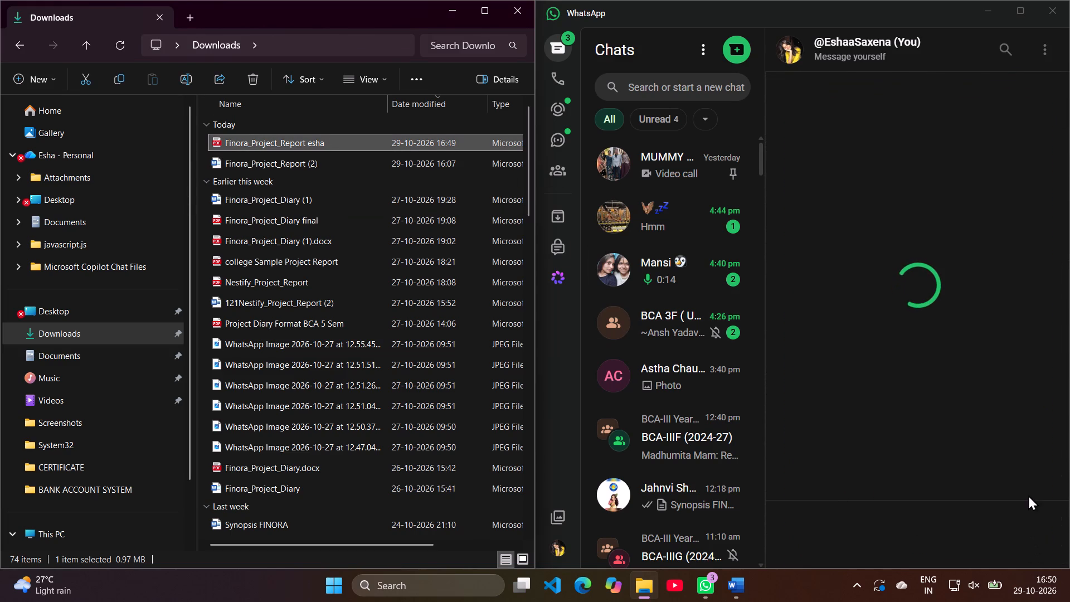
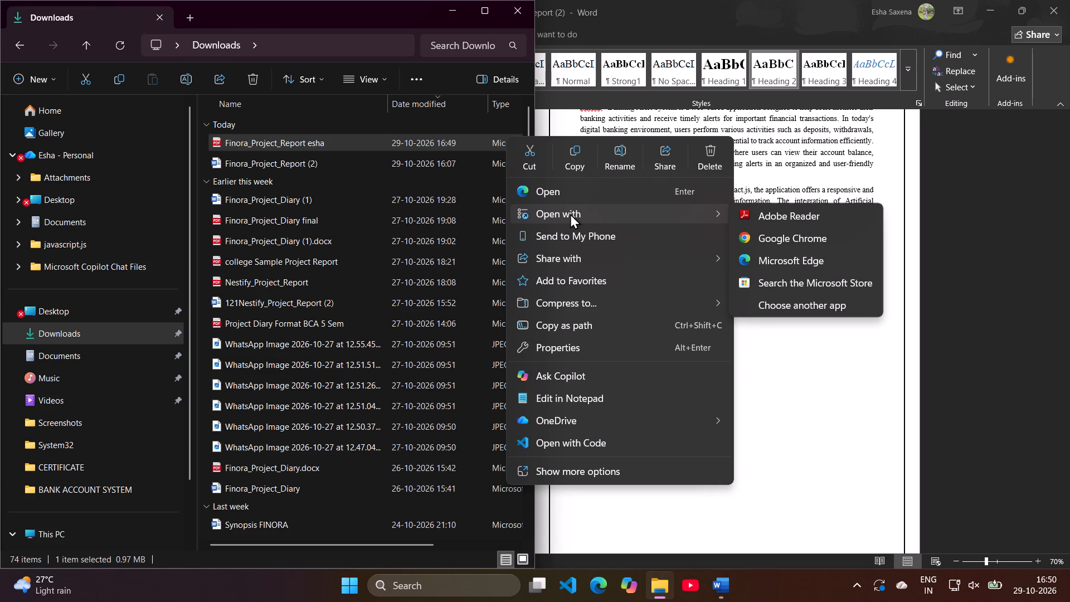
Choose another app for opening the Finora_Project_Report esha PDF, looking through the additional app options.
left_click(768, 307)
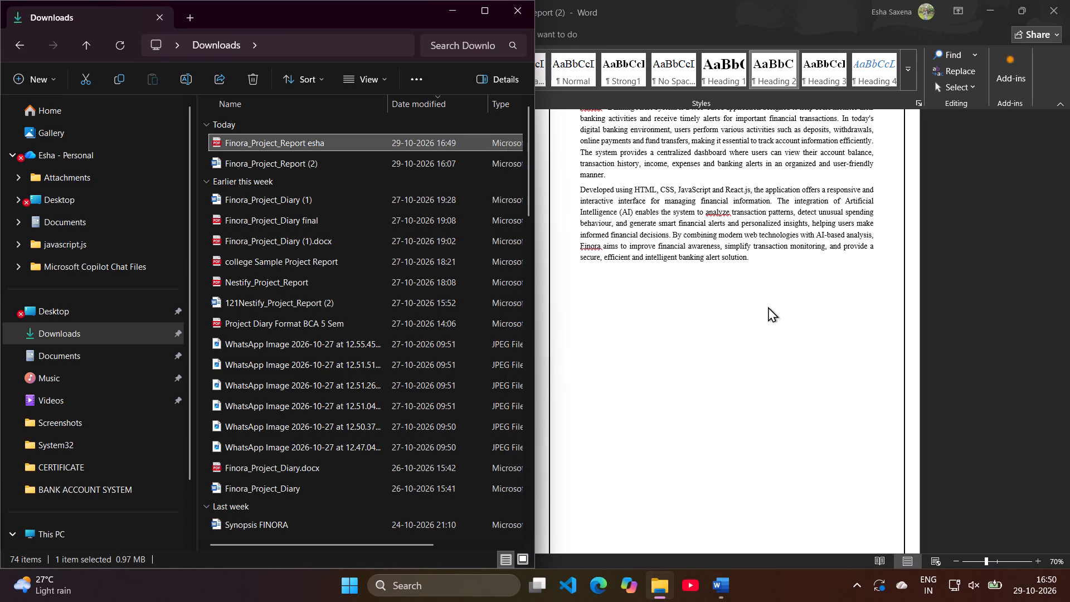
scroll(479, 439, "down", 4)
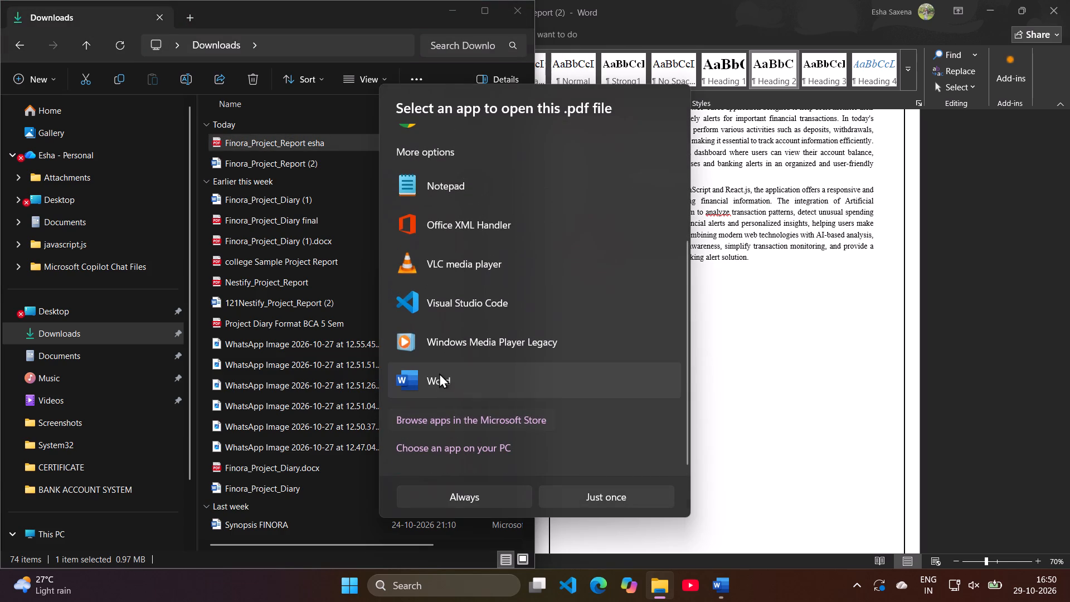
Open the PDF Finora_Project_Report esha from Downloads with Word, for this one time only.
left_click(439, 373)
left_click(611, 491)
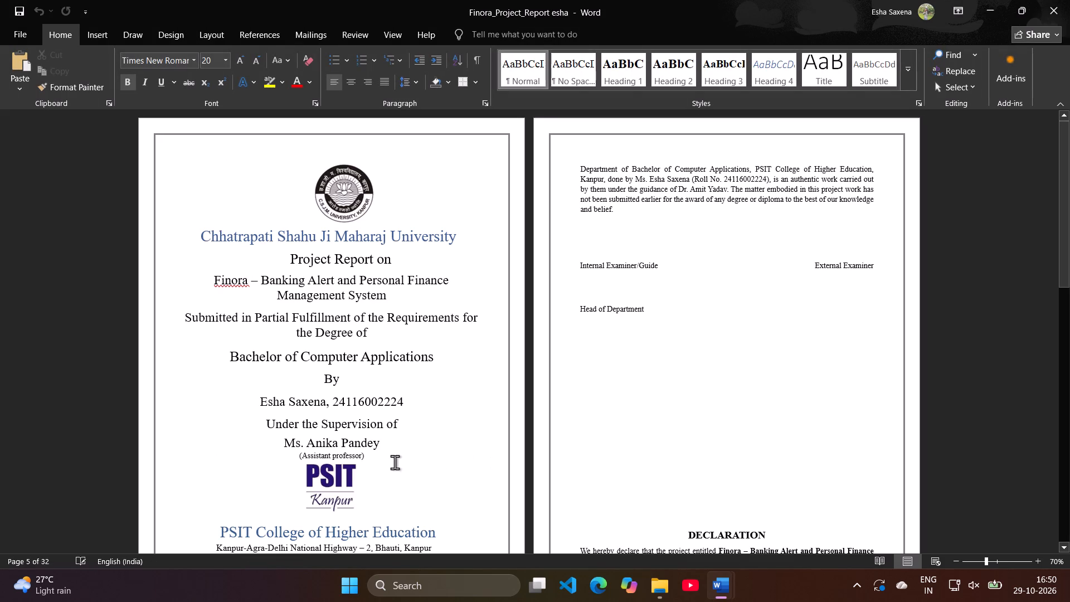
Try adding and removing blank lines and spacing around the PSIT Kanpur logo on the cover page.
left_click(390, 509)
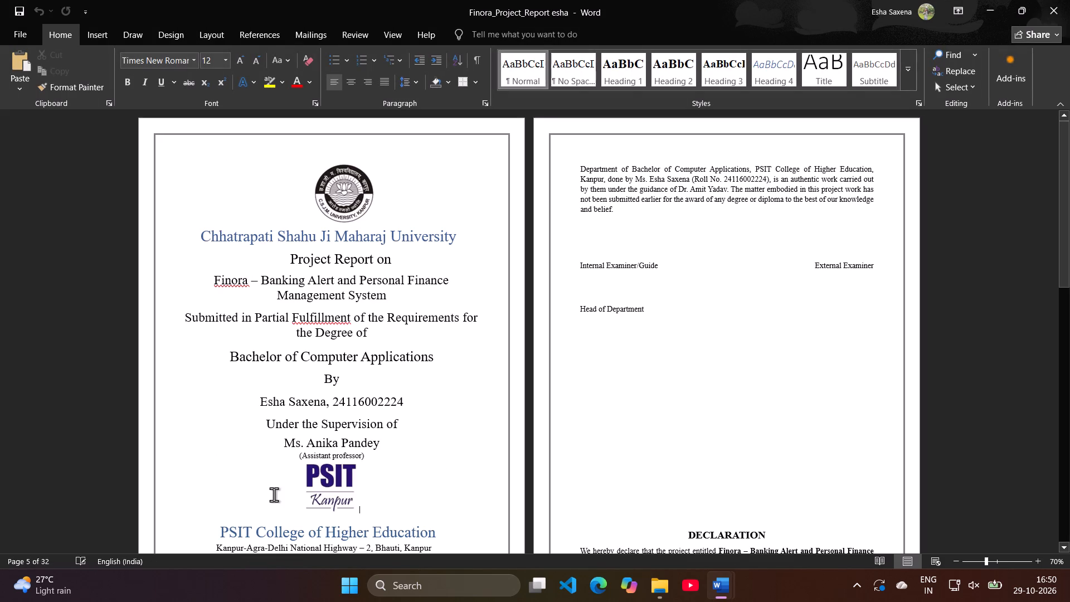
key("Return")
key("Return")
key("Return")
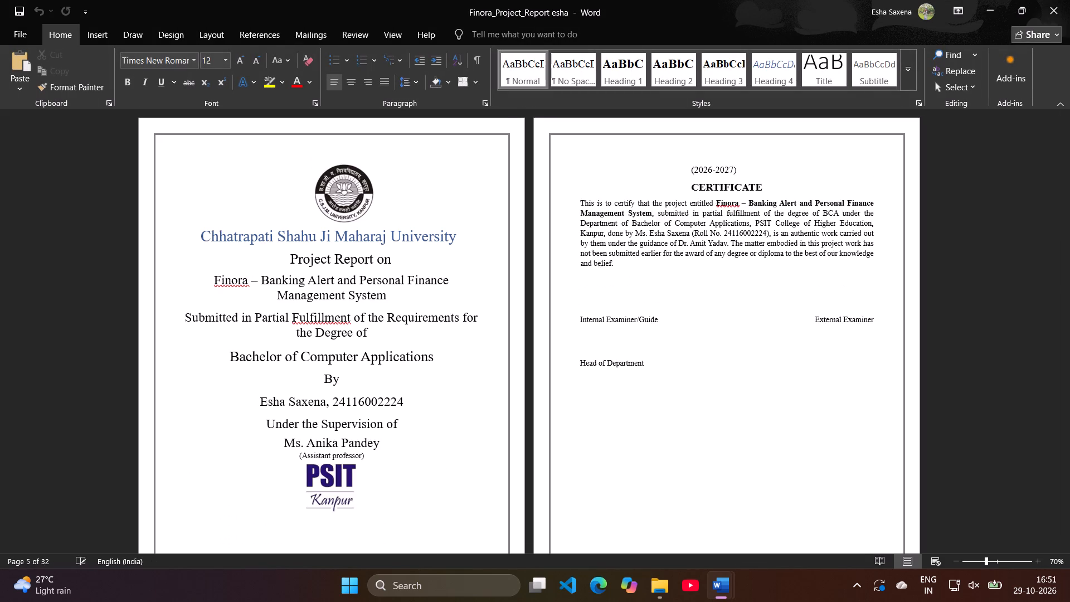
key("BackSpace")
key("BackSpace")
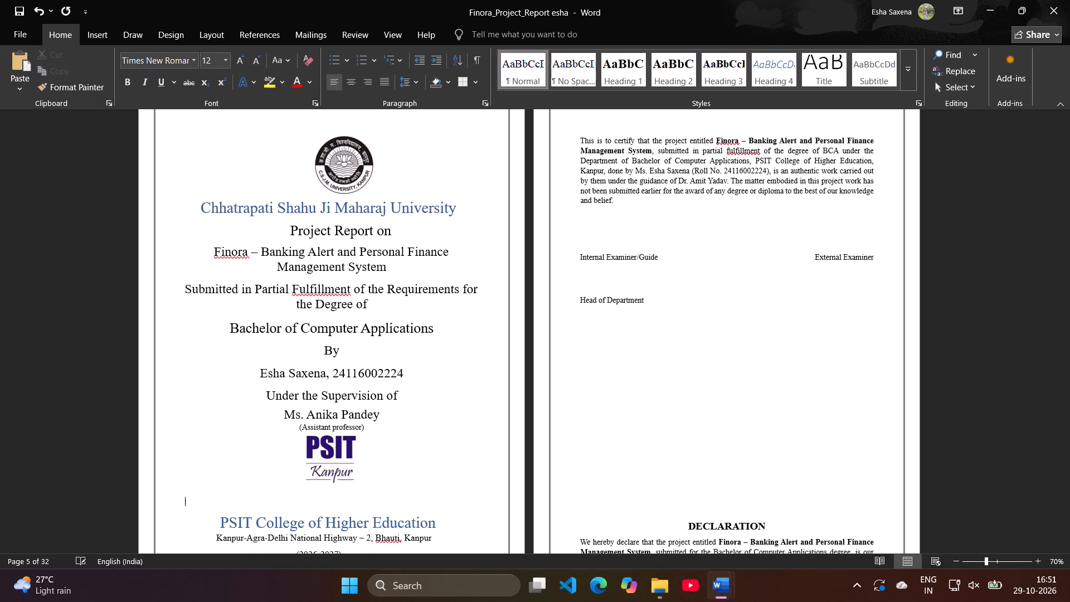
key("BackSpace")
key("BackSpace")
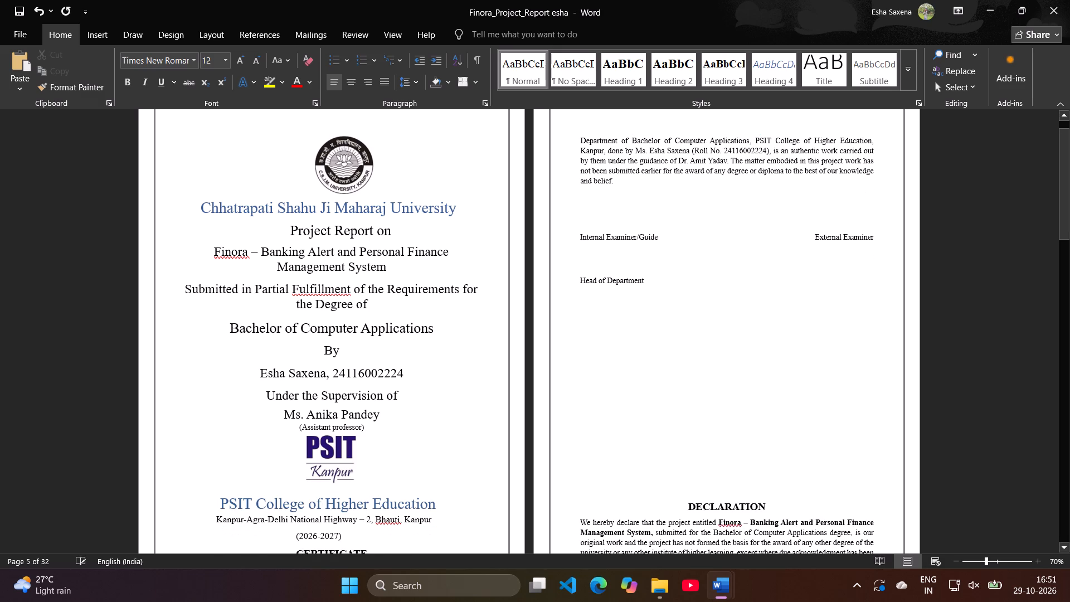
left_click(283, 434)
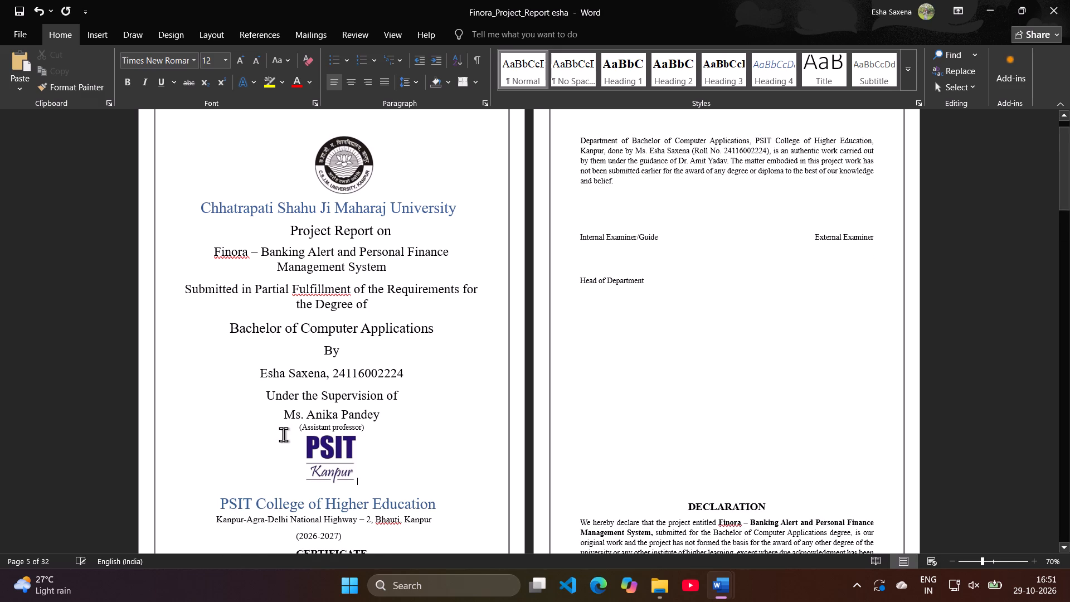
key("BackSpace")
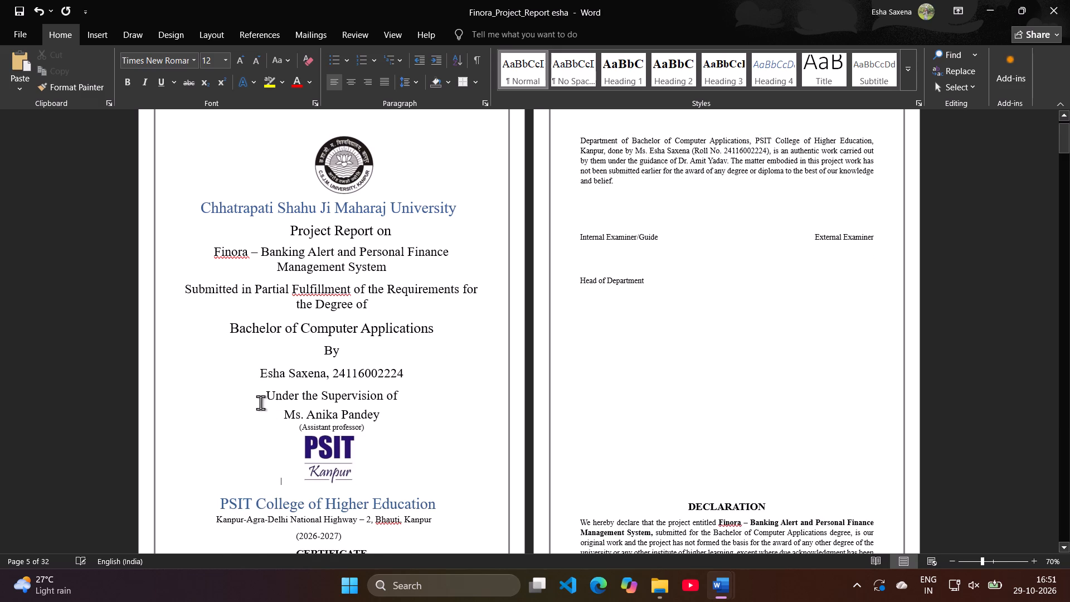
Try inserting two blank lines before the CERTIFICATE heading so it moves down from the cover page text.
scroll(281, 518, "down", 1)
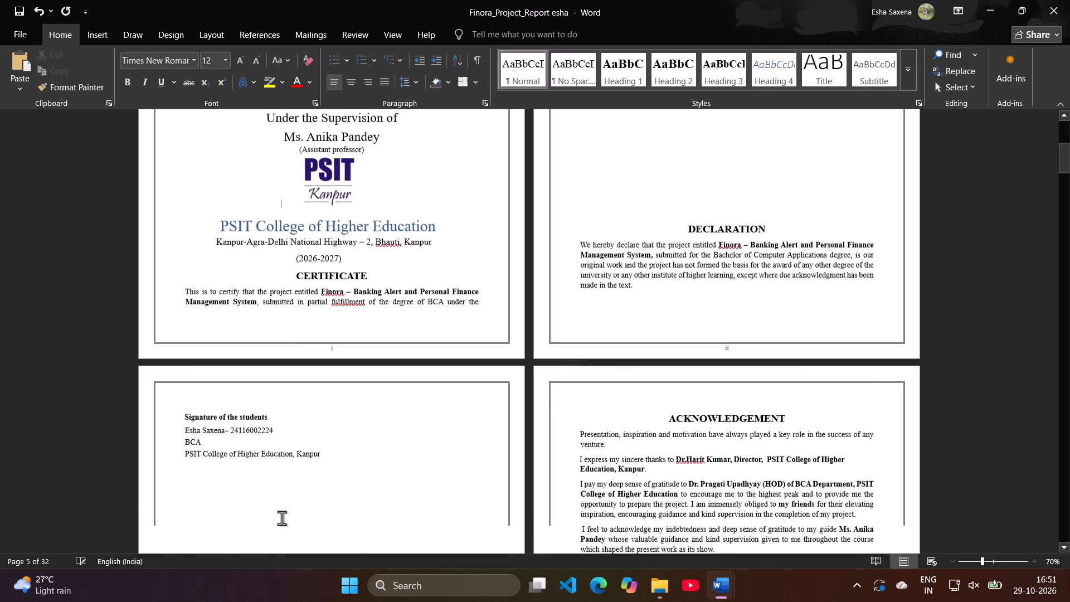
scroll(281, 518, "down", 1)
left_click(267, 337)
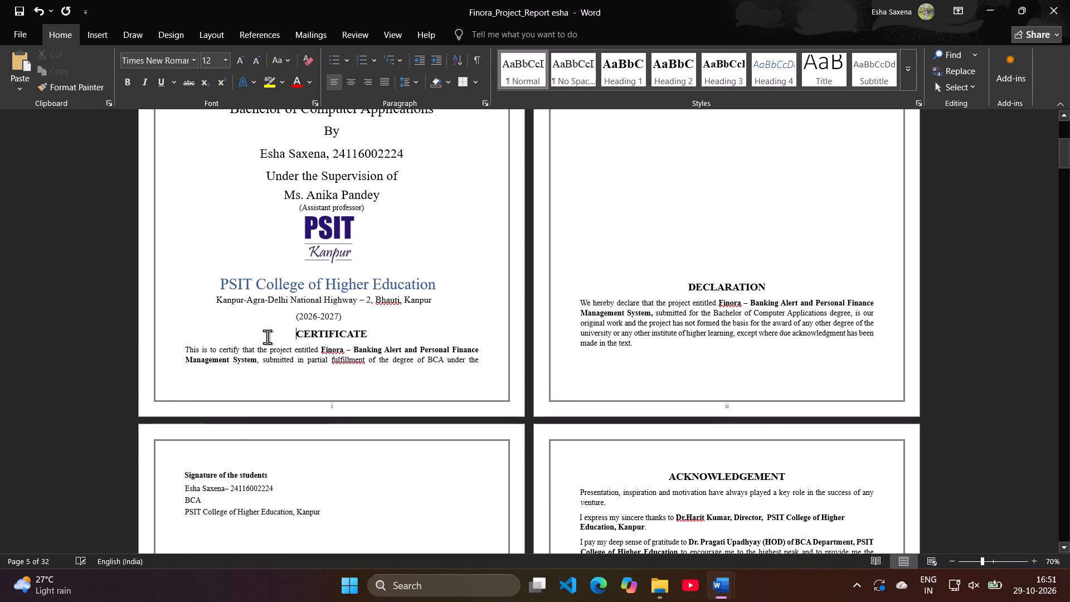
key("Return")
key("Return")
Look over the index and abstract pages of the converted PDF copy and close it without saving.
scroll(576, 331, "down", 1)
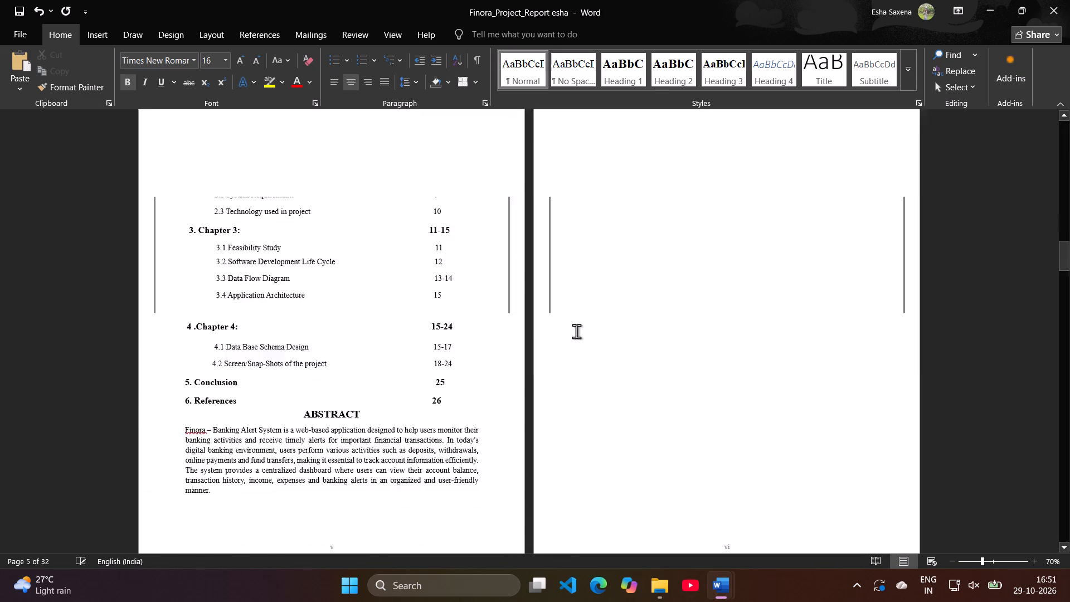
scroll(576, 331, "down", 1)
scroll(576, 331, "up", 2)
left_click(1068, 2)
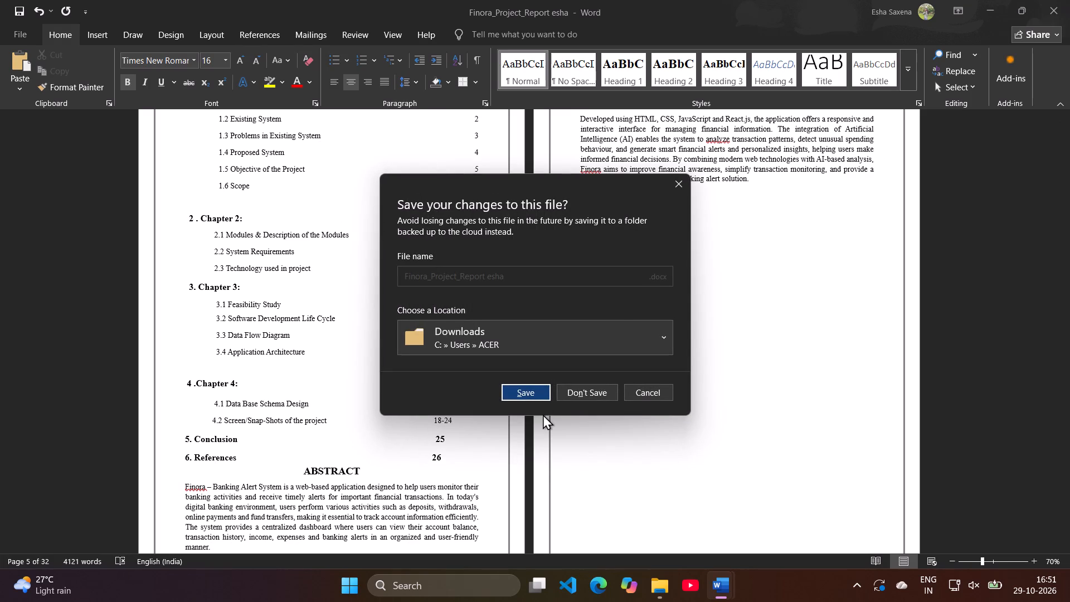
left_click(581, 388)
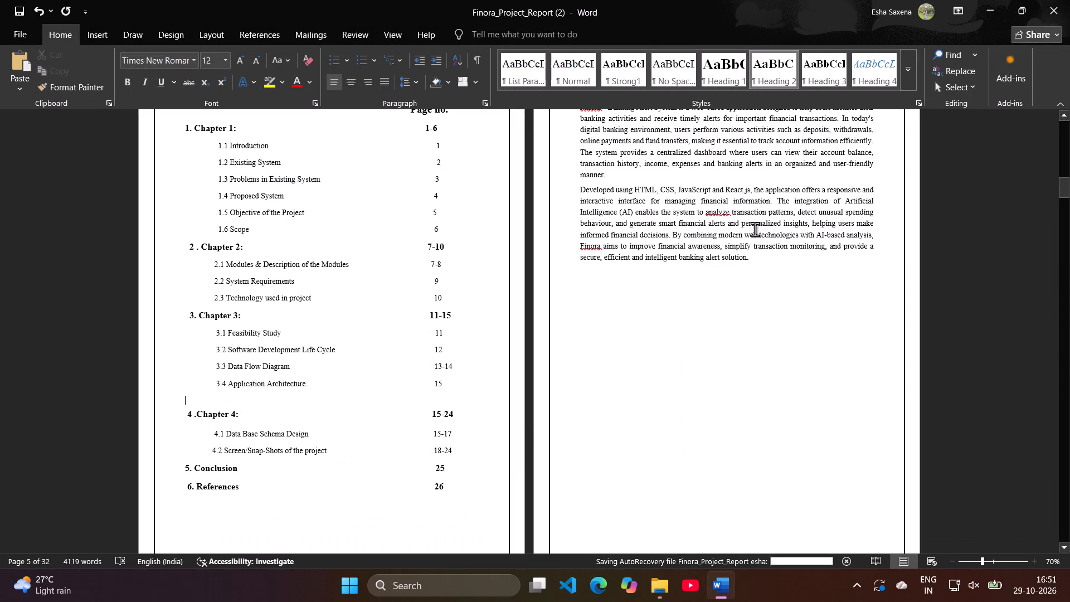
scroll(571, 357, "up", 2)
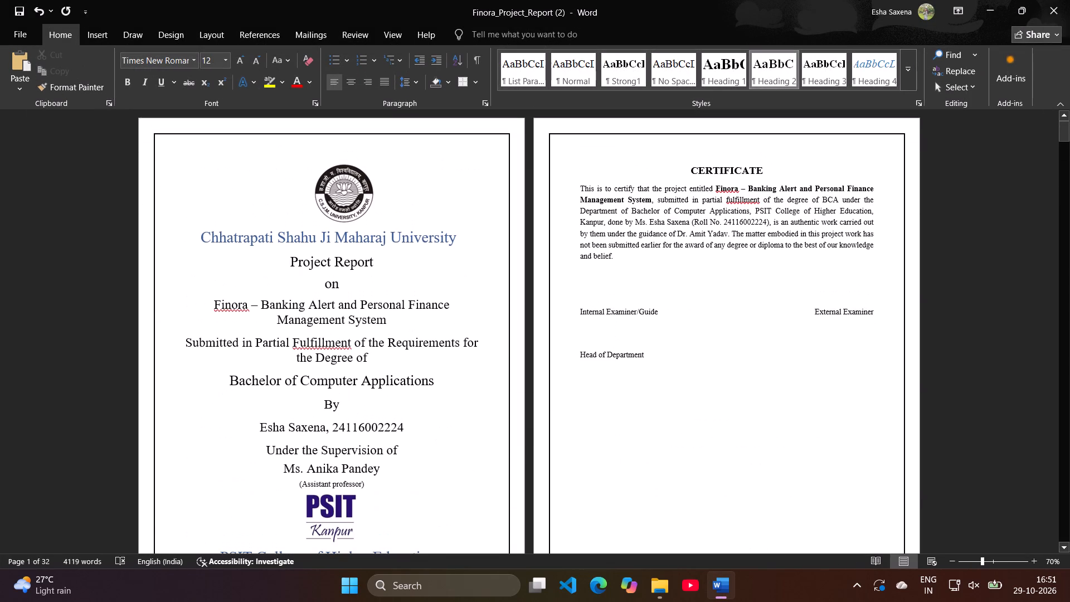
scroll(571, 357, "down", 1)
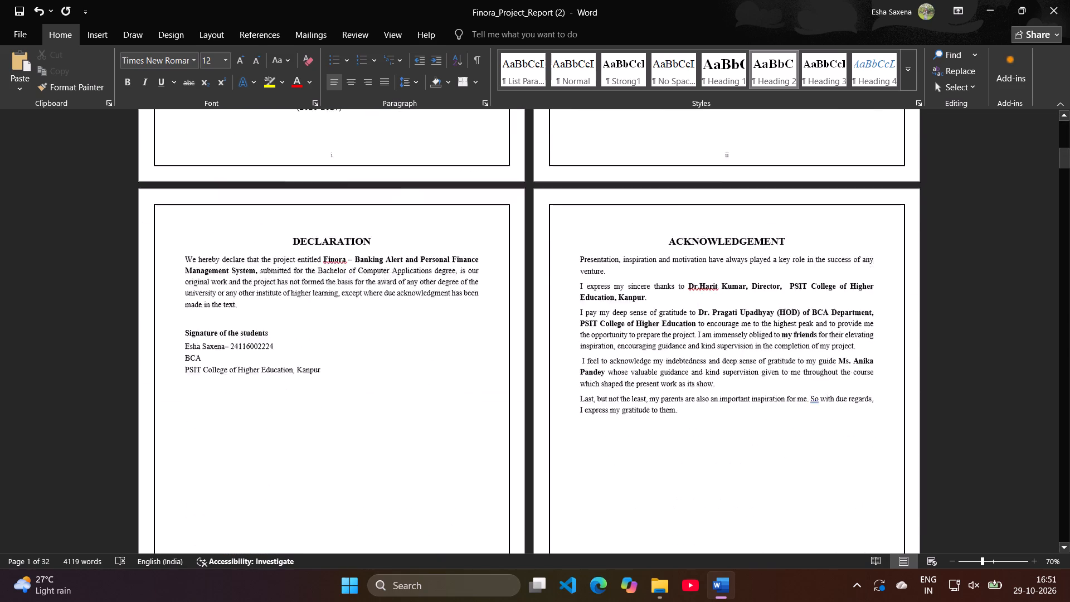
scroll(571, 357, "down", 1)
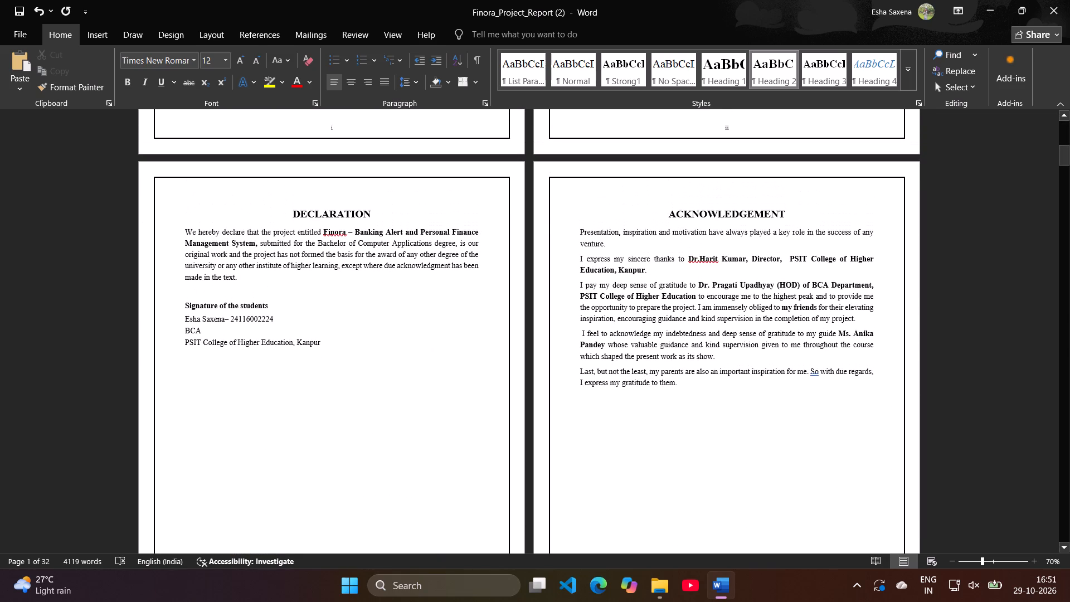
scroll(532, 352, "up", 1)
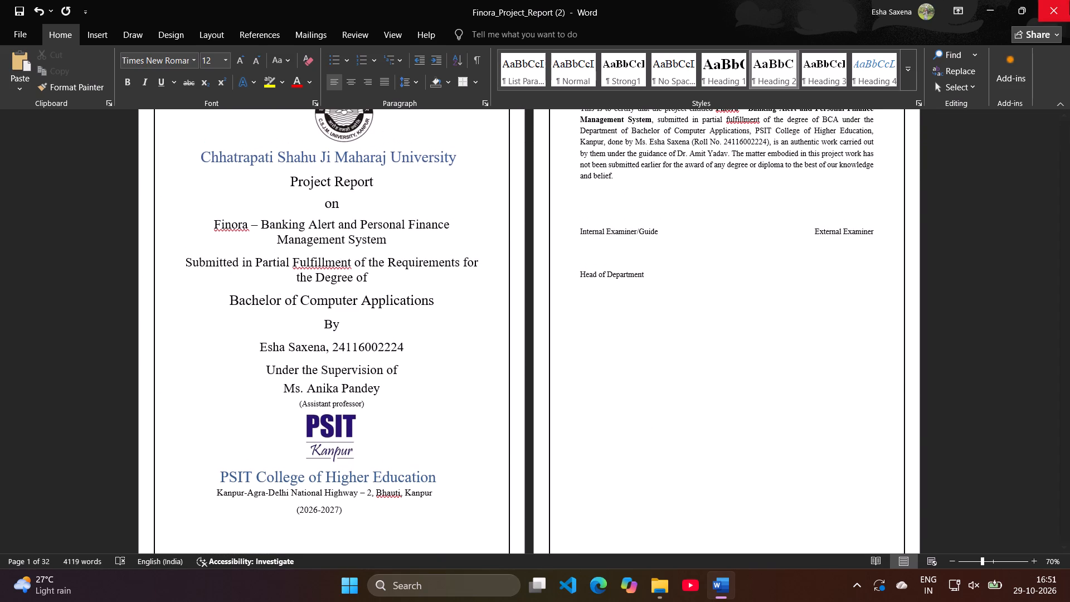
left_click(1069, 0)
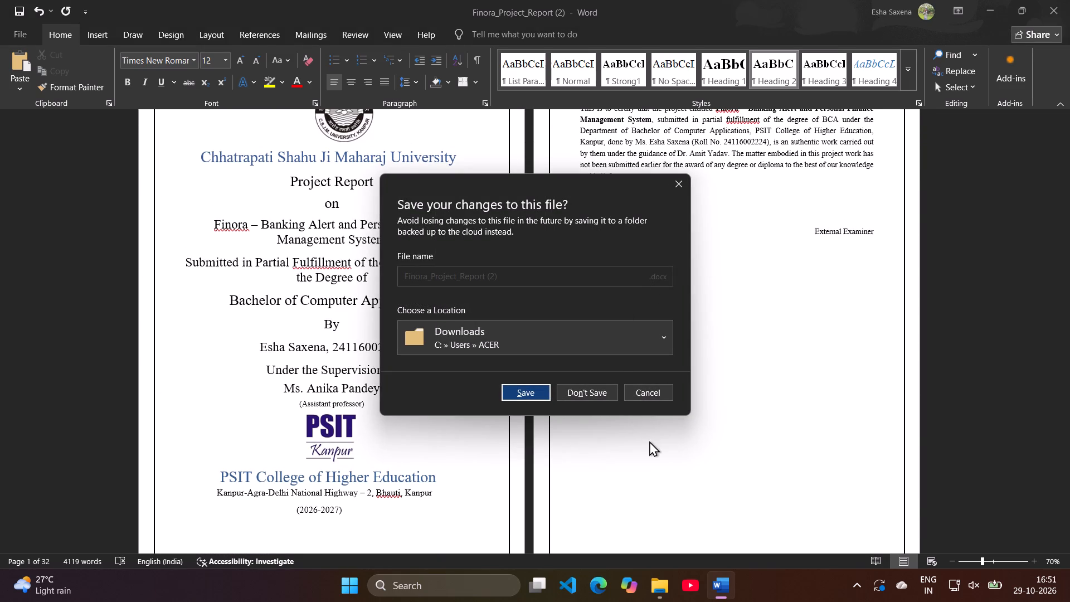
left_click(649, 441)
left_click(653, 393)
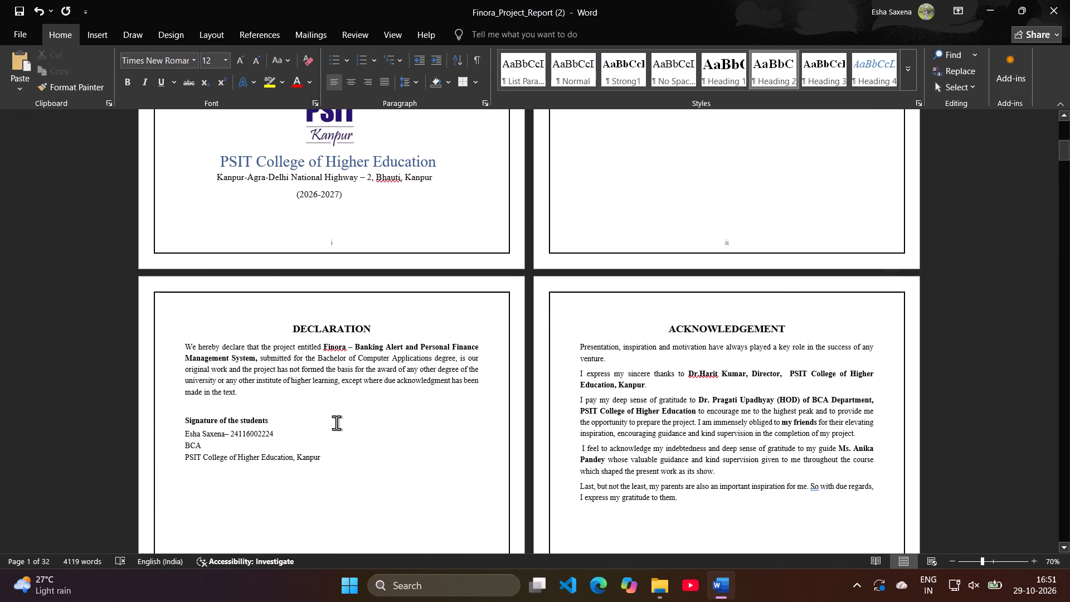
Replace the student's name under Signature of the students on the Declaration page with the other student's name.
left_click_drag(186, 431, 224, 435)
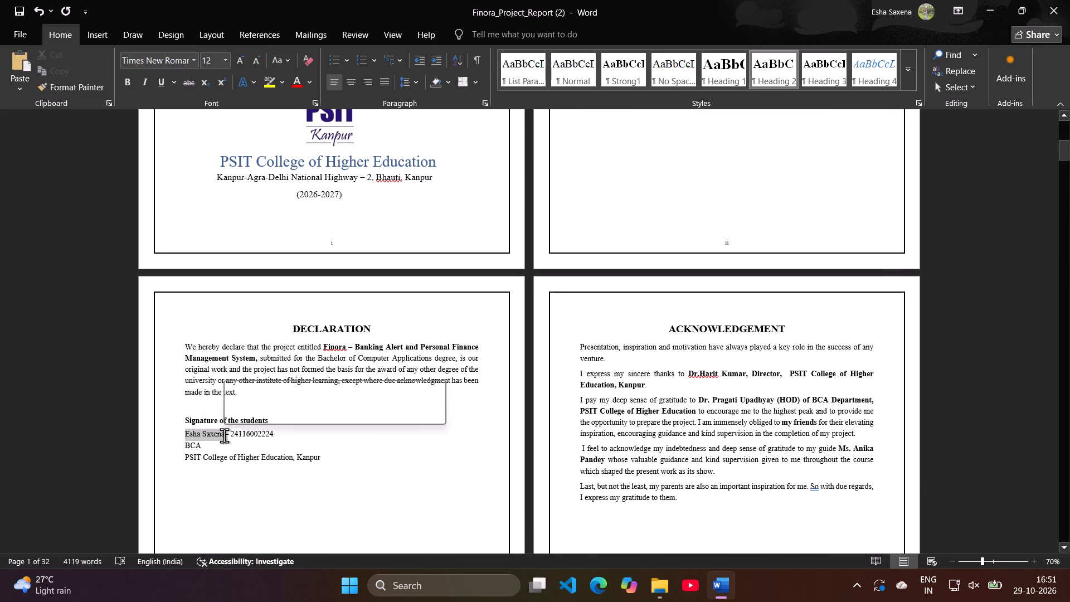
key("BackSpace")
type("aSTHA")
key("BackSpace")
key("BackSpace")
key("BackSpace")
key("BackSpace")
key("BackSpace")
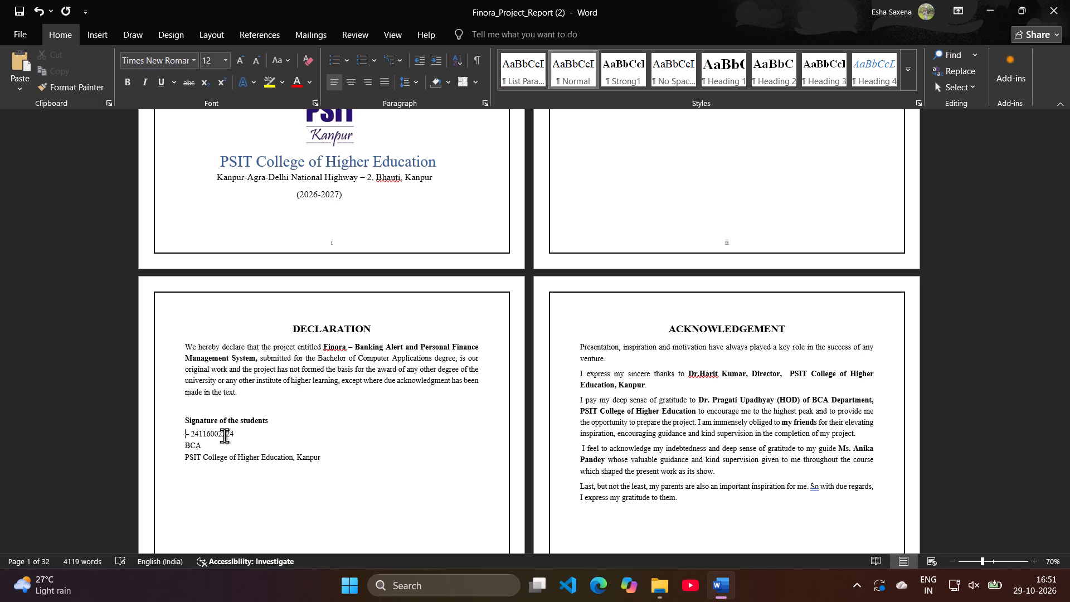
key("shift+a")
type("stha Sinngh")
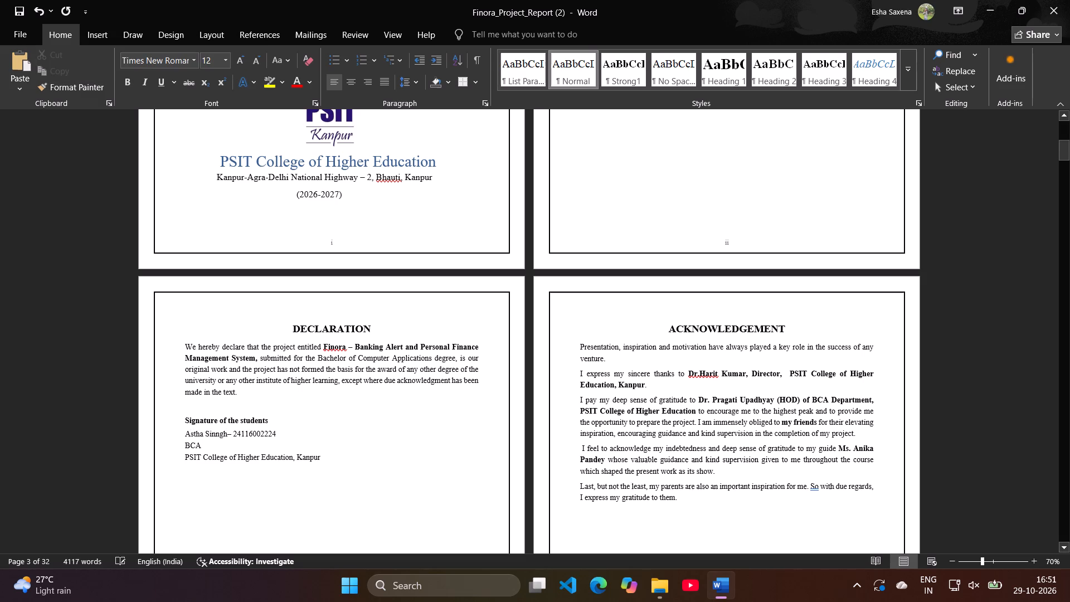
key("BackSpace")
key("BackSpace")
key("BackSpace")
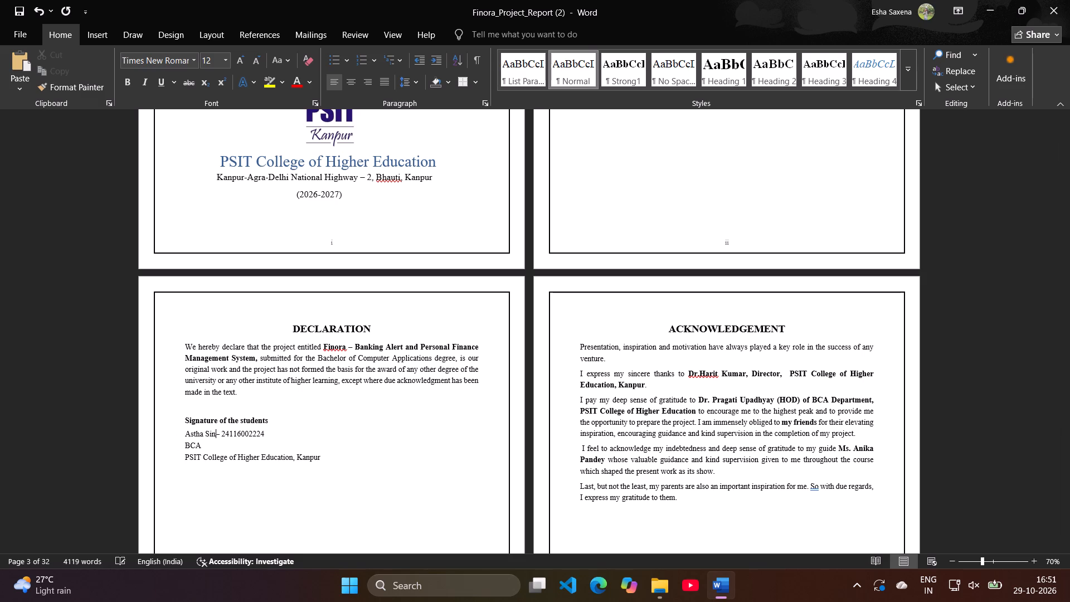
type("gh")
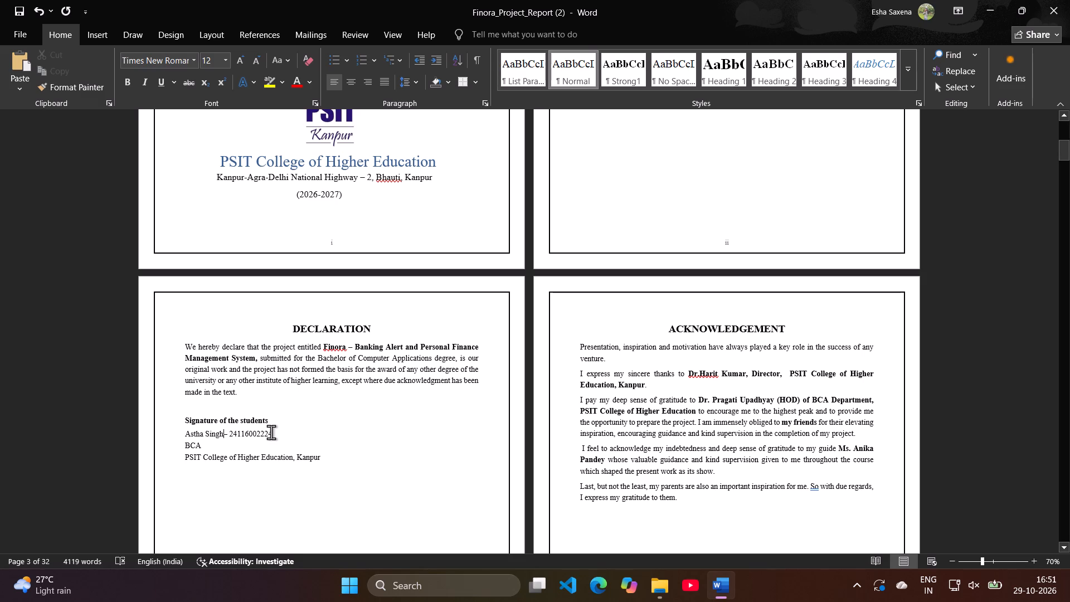
Replace the last three digits of the roll number in the Declaration signature with the other student's digits.
left_click(272, 431)
key("BackSpace")
key("BackSpace")
key("BackSpace")
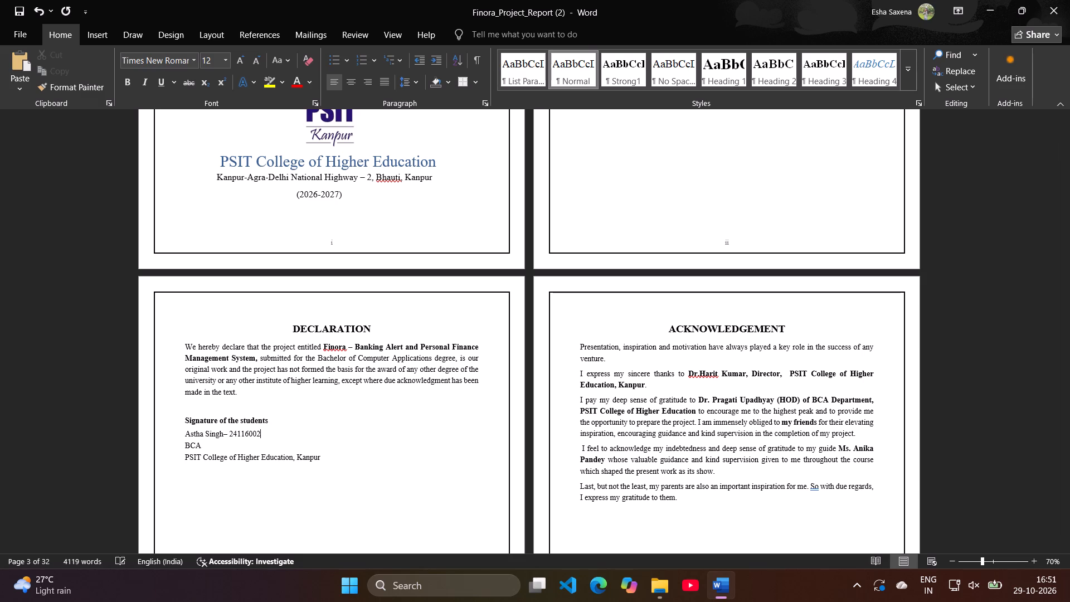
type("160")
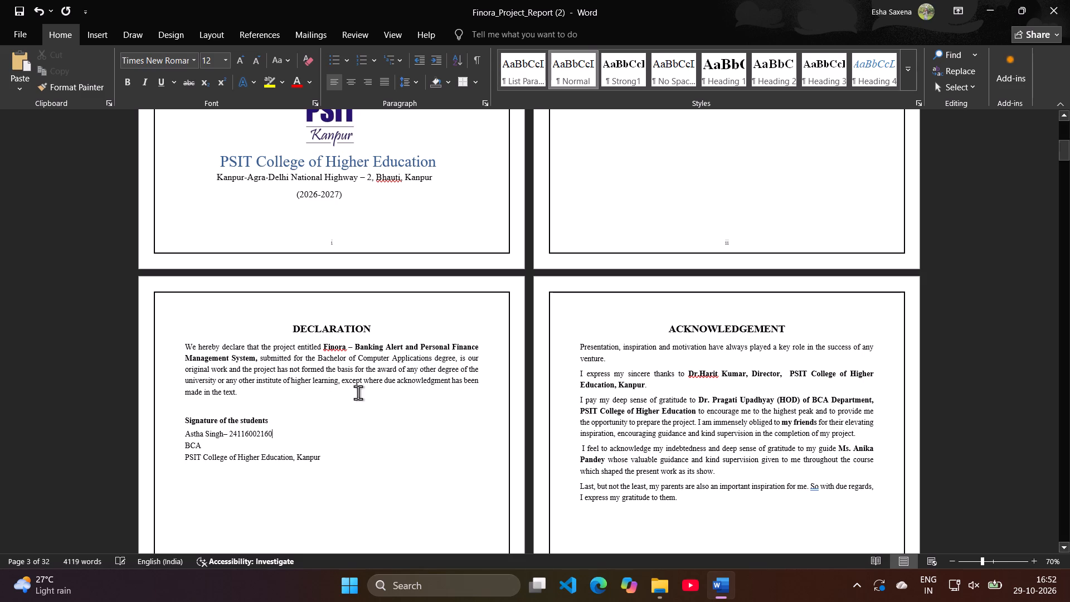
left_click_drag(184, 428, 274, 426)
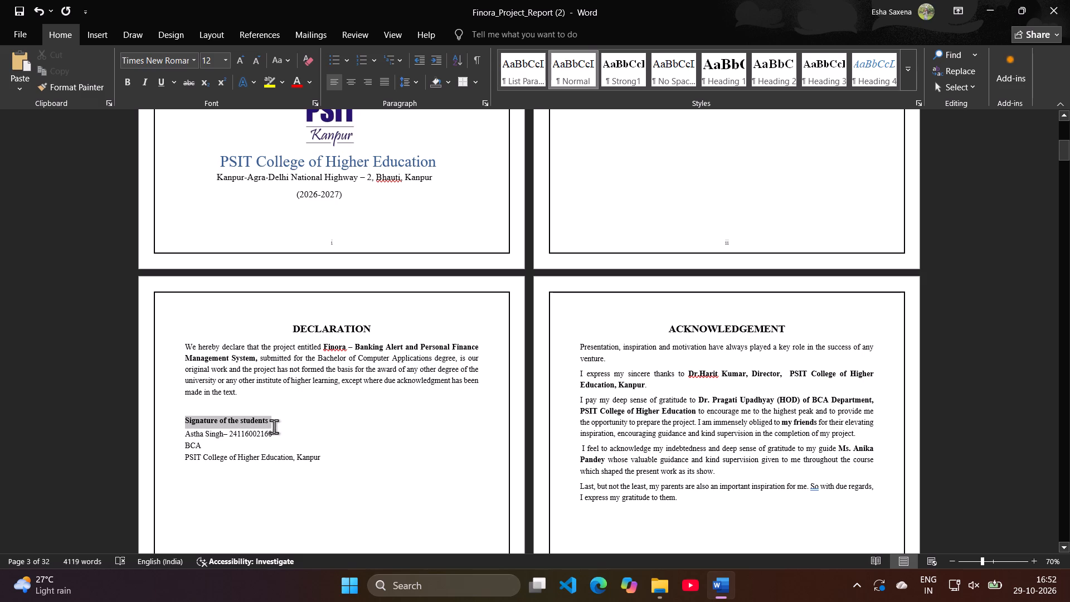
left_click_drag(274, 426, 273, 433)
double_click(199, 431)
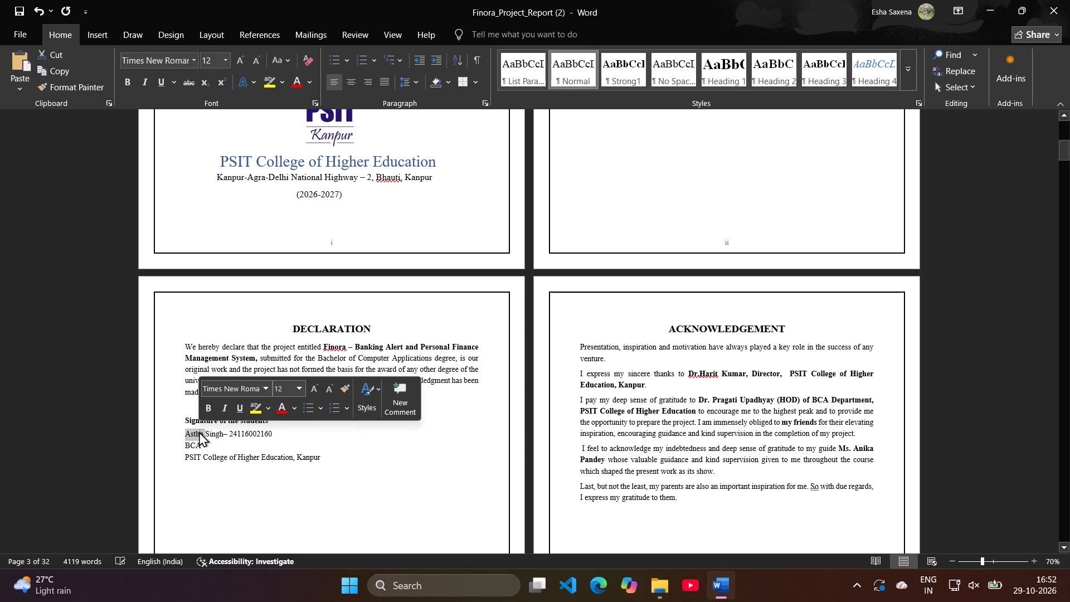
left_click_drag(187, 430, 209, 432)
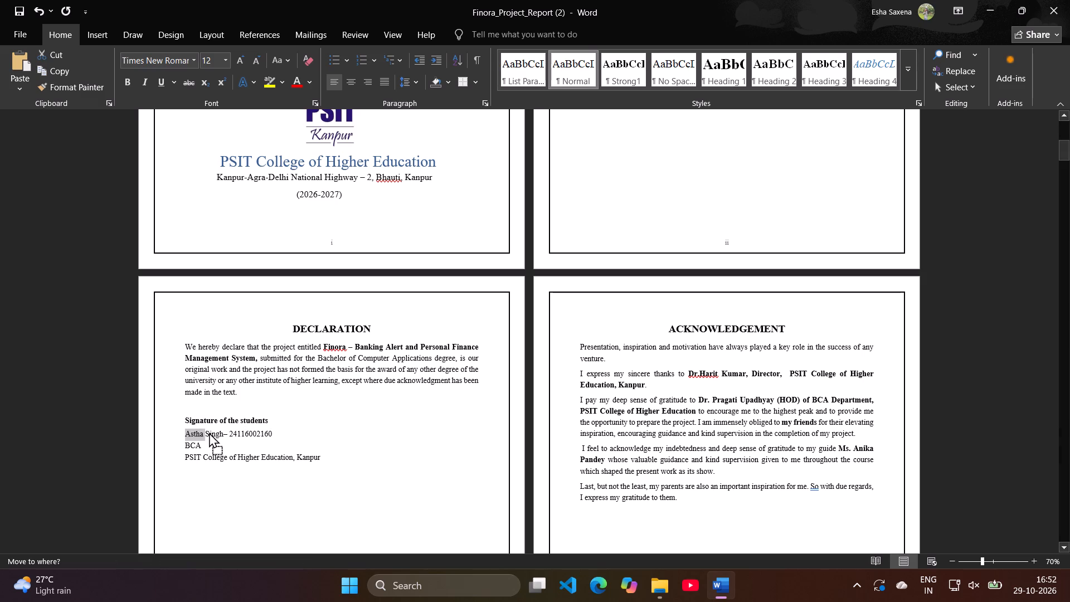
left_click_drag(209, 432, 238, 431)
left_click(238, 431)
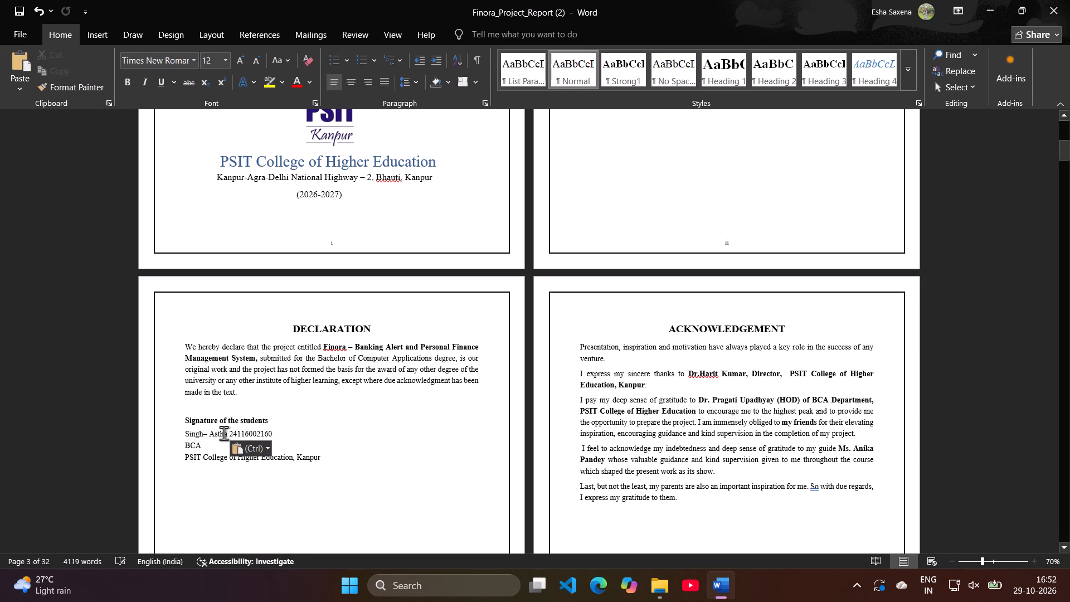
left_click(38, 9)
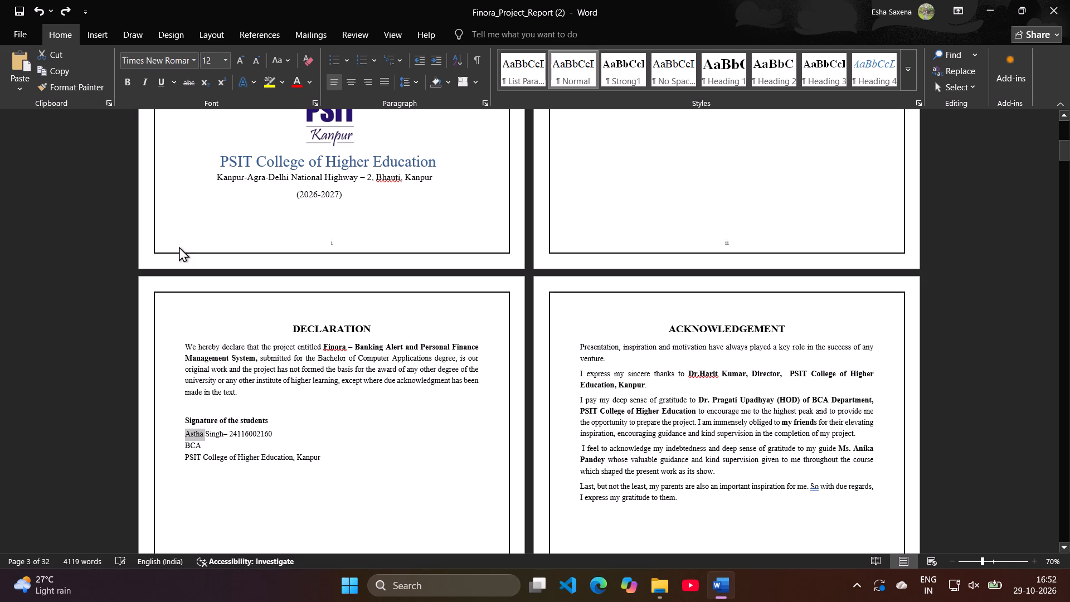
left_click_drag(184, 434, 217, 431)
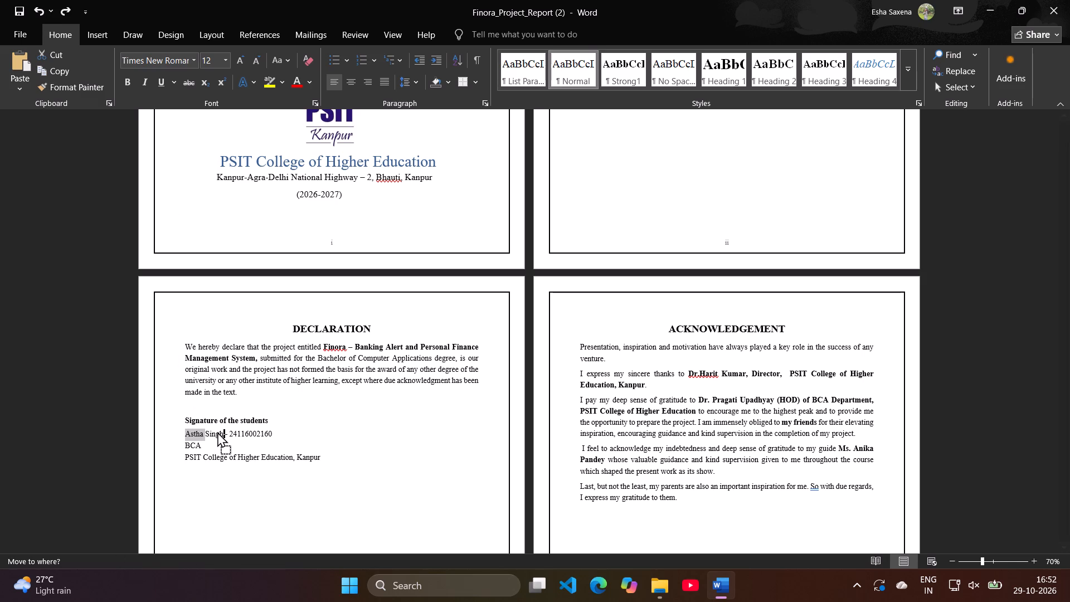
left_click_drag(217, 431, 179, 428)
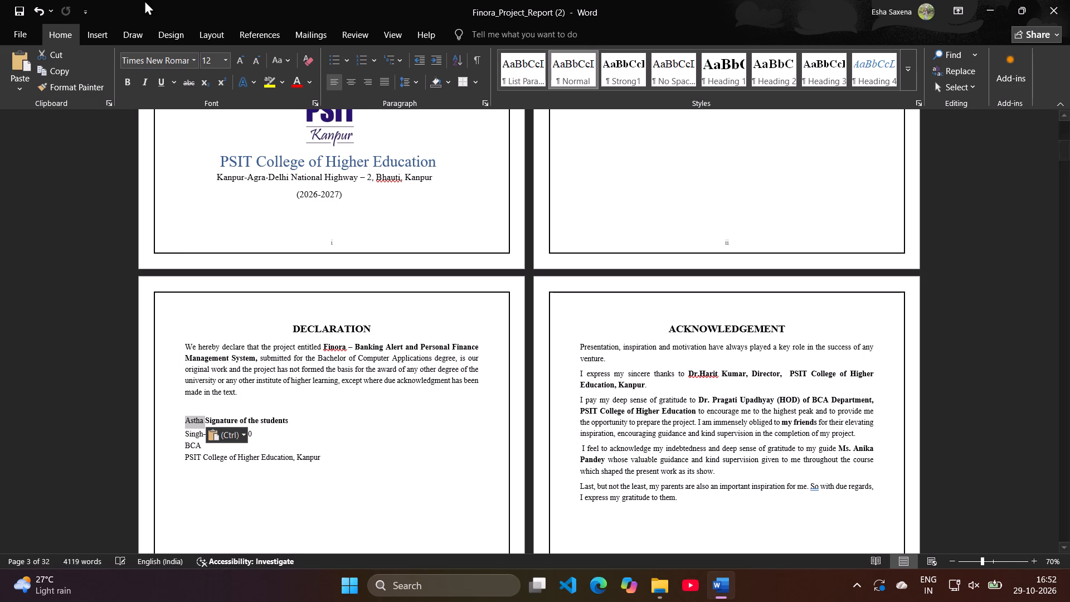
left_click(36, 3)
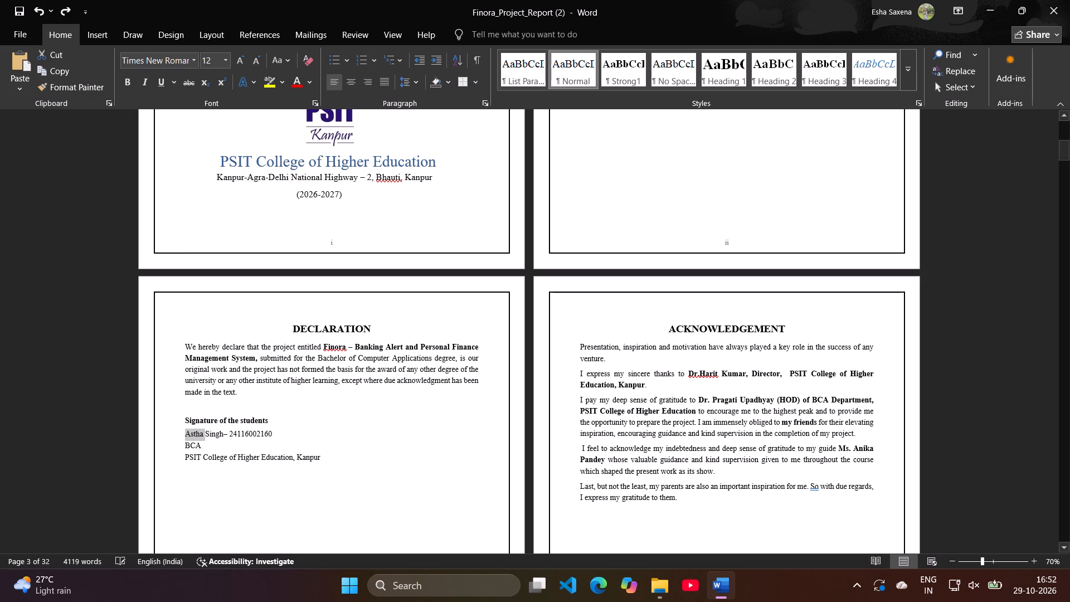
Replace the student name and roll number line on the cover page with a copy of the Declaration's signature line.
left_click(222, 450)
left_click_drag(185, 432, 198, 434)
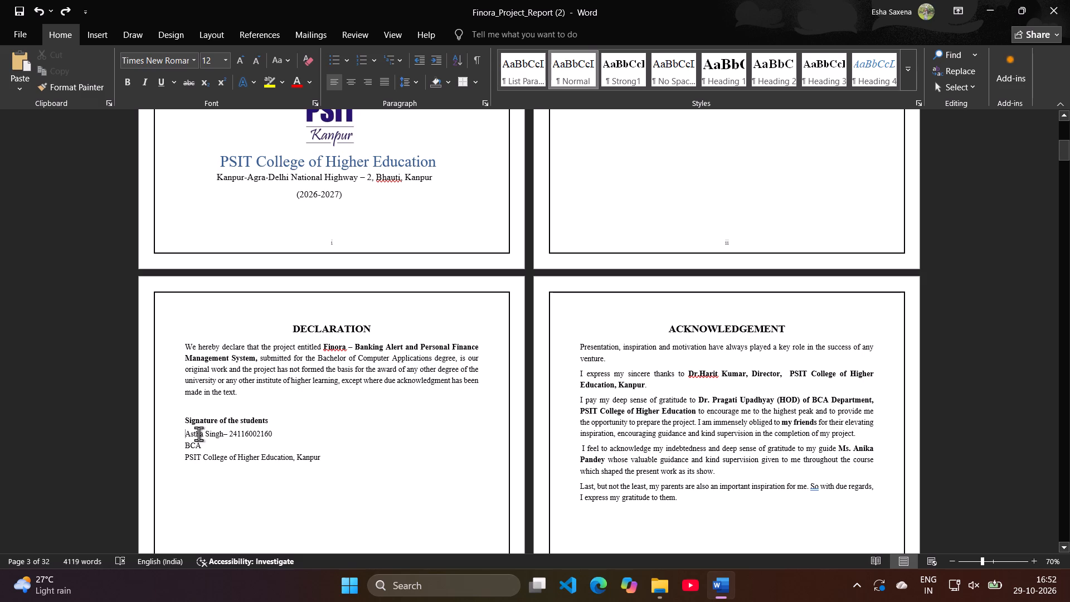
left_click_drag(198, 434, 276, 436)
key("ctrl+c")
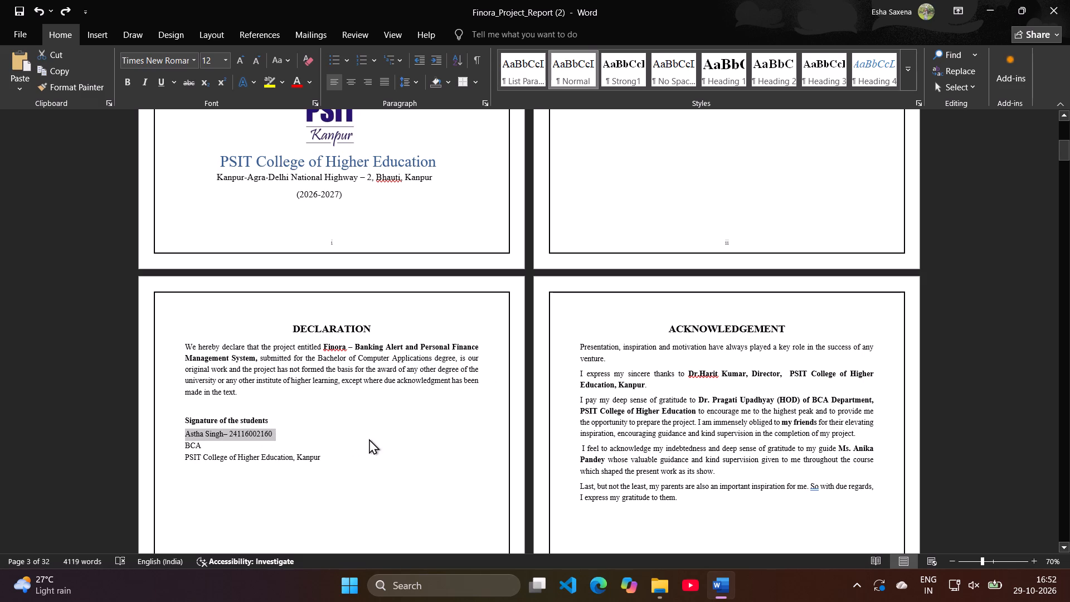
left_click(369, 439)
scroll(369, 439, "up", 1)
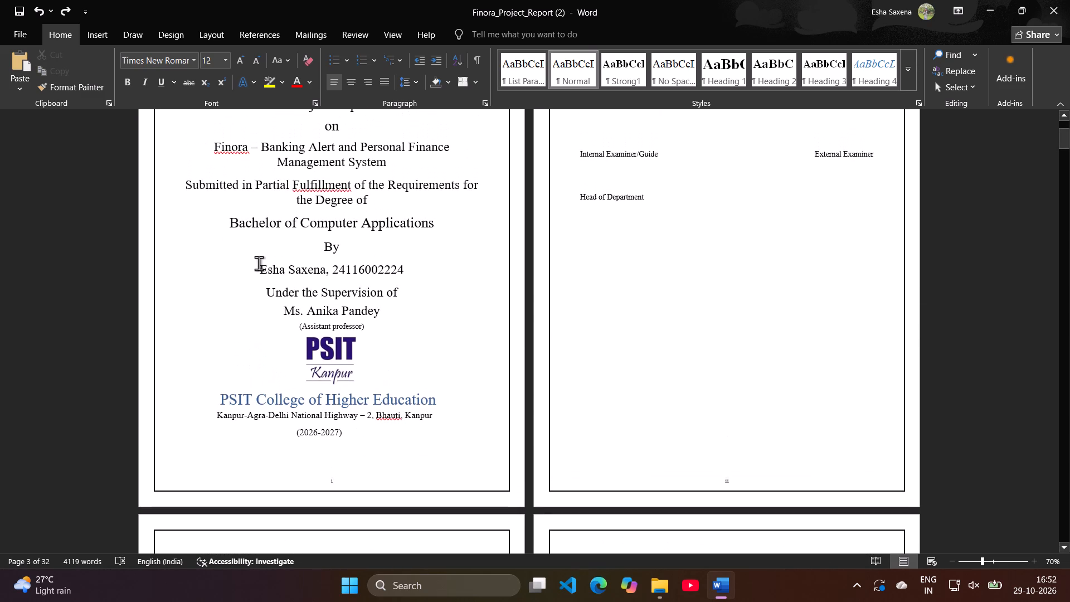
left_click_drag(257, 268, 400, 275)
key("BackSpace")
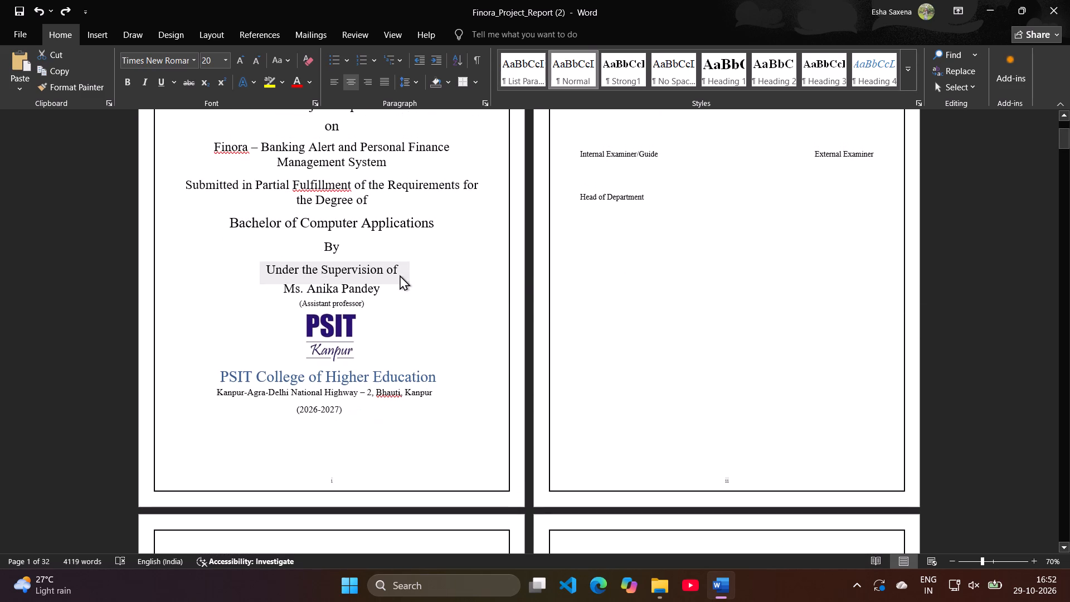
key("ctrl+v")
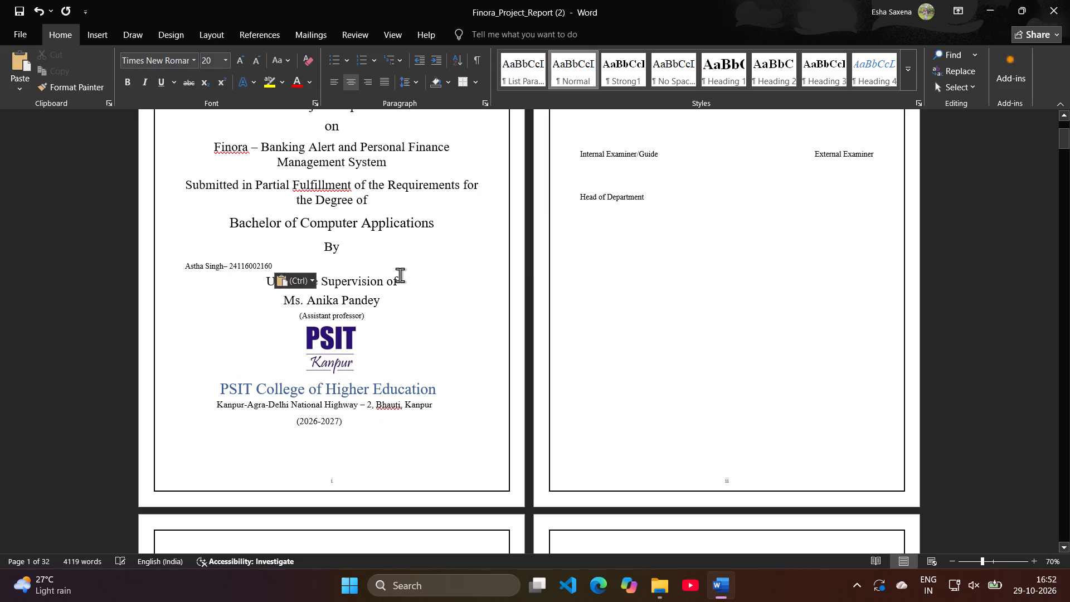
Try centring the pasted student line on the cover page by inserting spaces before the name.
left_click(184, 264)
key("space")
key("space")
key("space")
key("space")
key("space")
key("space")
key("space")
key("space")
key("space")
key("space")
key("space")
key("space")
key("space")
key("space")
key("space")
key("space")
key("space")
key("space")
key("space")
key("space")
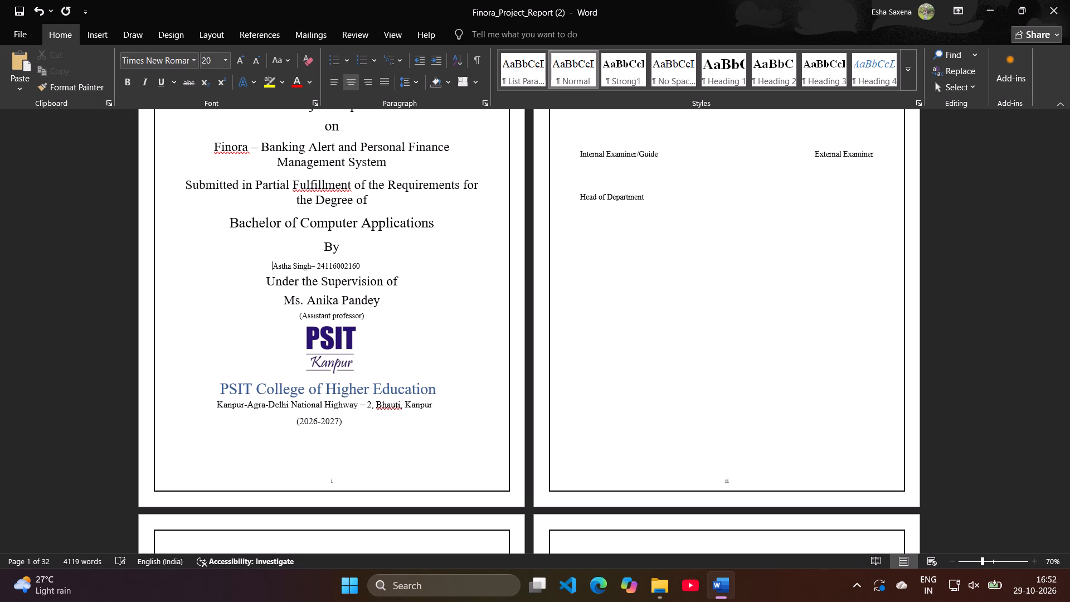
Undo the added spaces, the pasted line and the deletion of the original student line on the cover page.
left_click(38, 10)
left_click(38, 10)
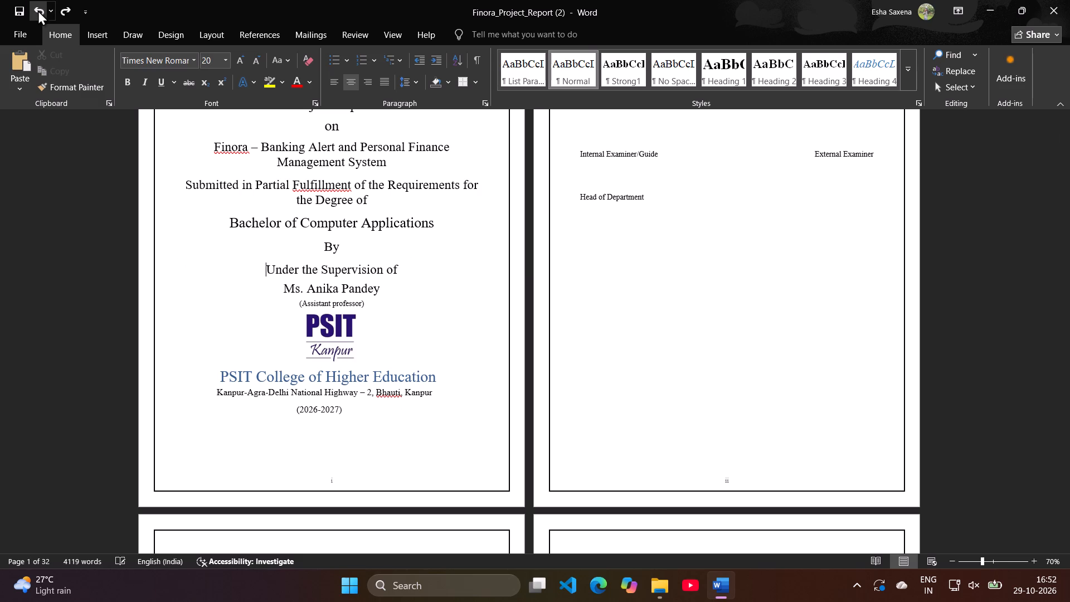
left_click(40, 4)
Replace the student's name under By on the cover page with the other student's name, keeping the comma and roll number.
left_click(393, 278)
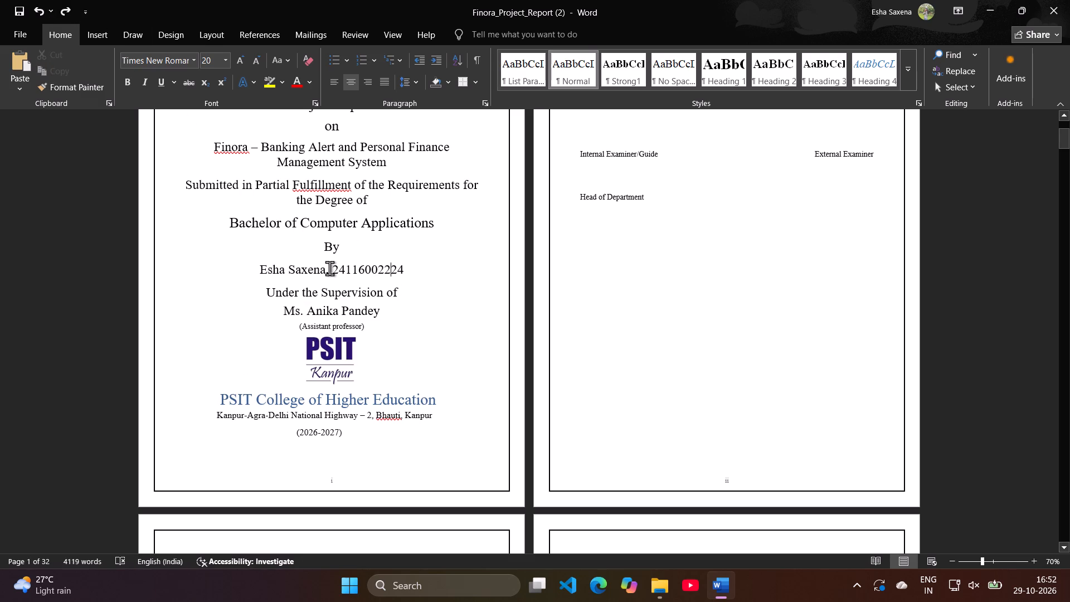
left_click(327, 269)
key("BackSpace")
key("BackSpace")
key("BackSpace")
key("BackSpace")
key("BackSpace")
key("BackSpace")
key("BackSpace")
key("BackSpace")
key("BackSpace")
key("BackSpace")
key("BackSpace")
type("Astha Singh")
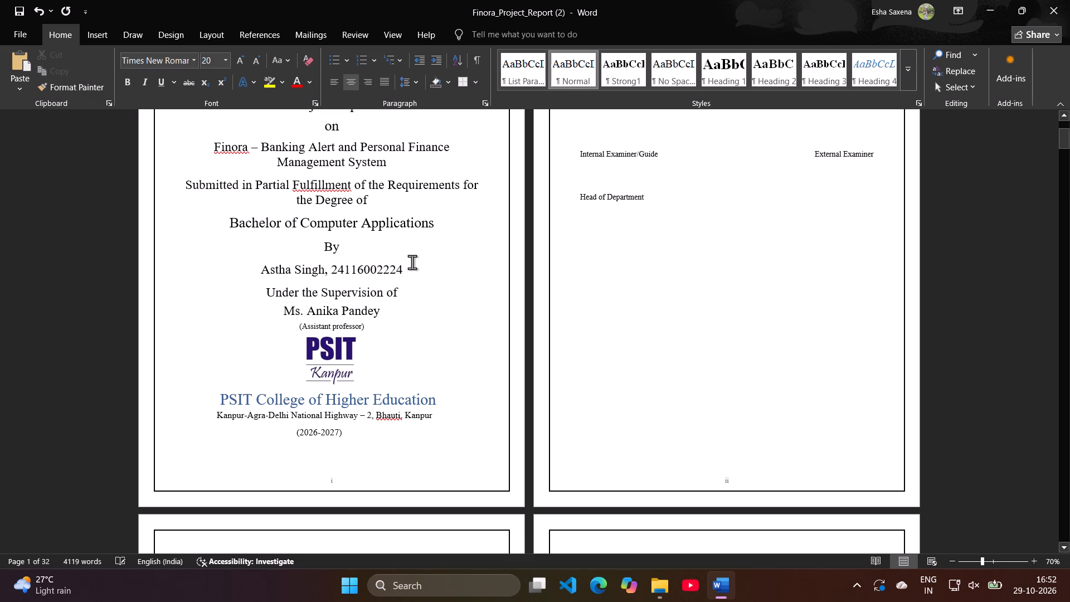
Replace the last three digits of the roll number on the cover page with the other student's digits.
left_click(411, 264)
key("BackSpace")
key("BackSpace")
key("BackSpace")
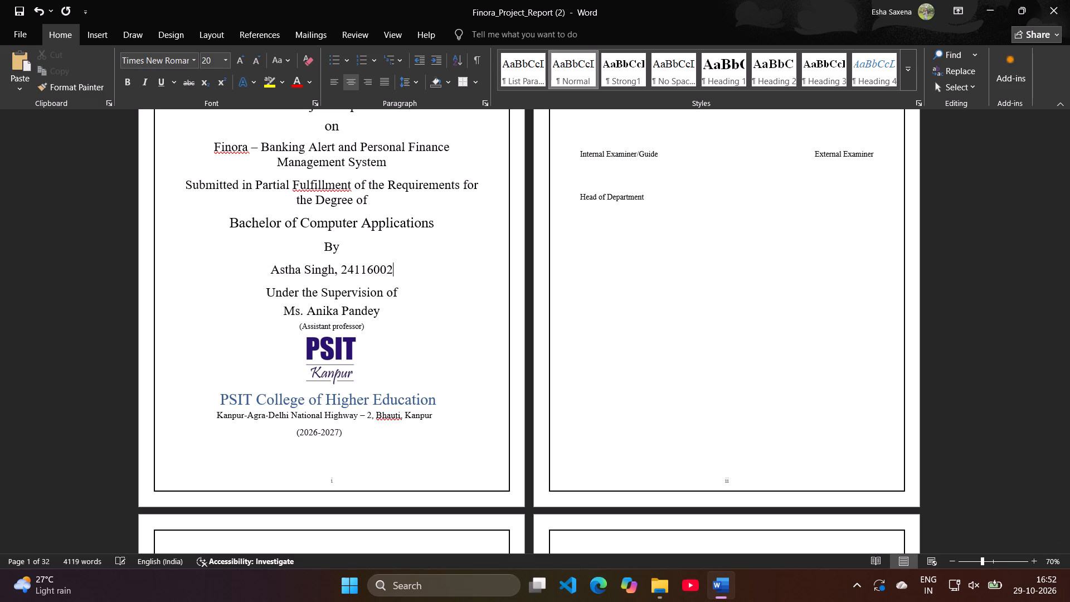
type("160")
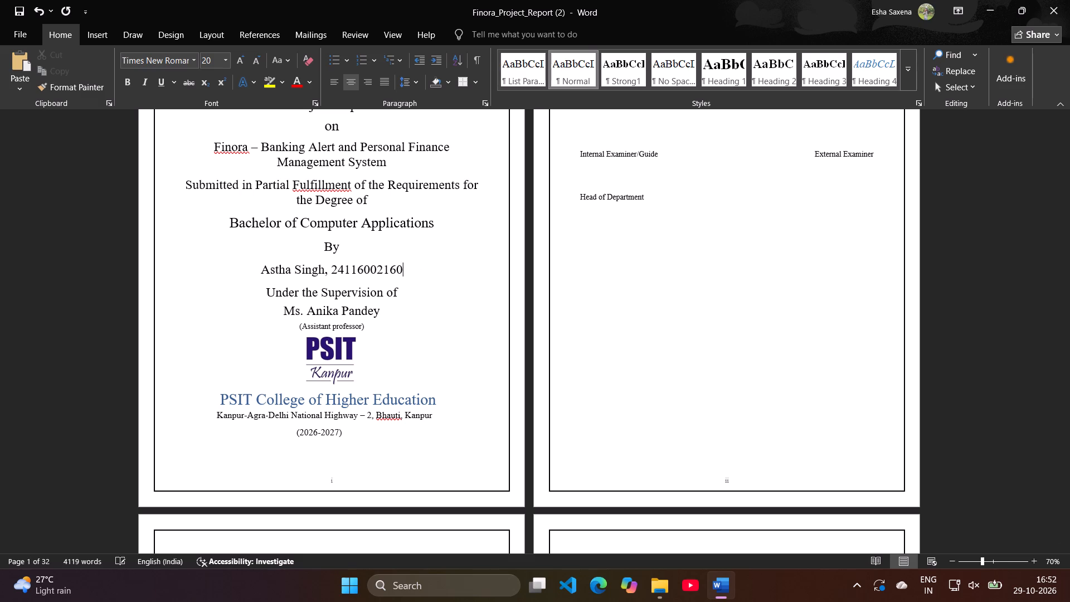
Replace the last three digits of the roll number in the Certificate paragraph with the other student's digits.
scroll(675, 305, "up", 1)
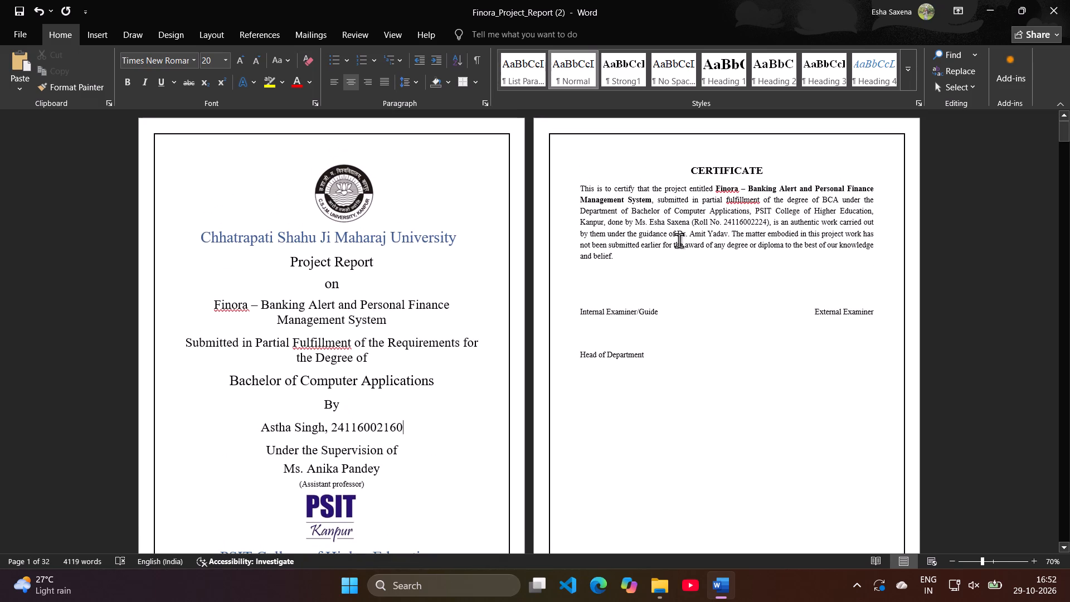
left_click(764, 221)
key("Right")
key("BackSpace")
key("BackSpace")
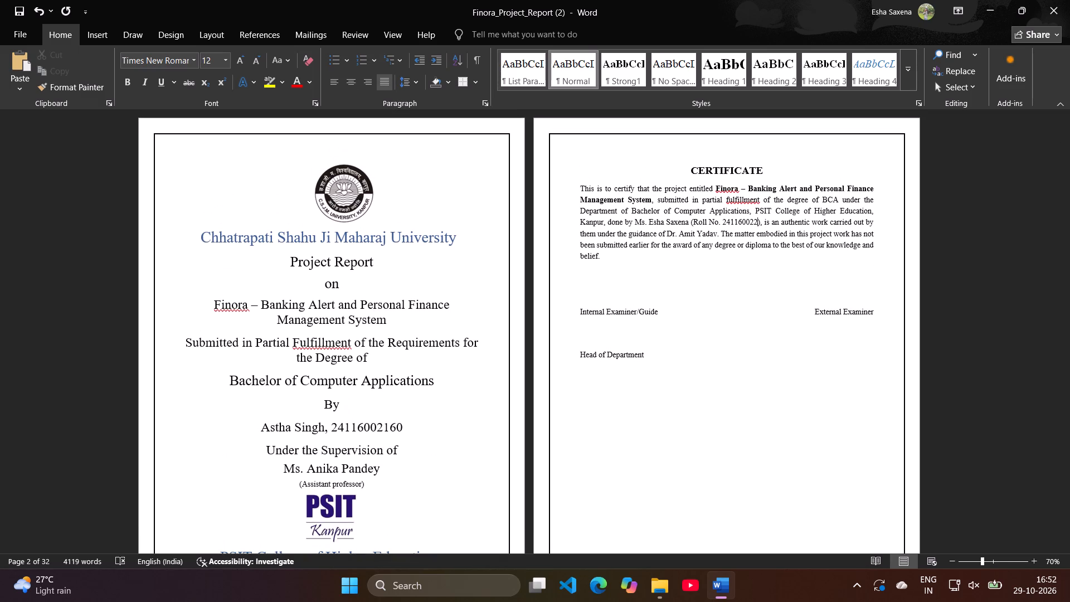
key("BackSpace")
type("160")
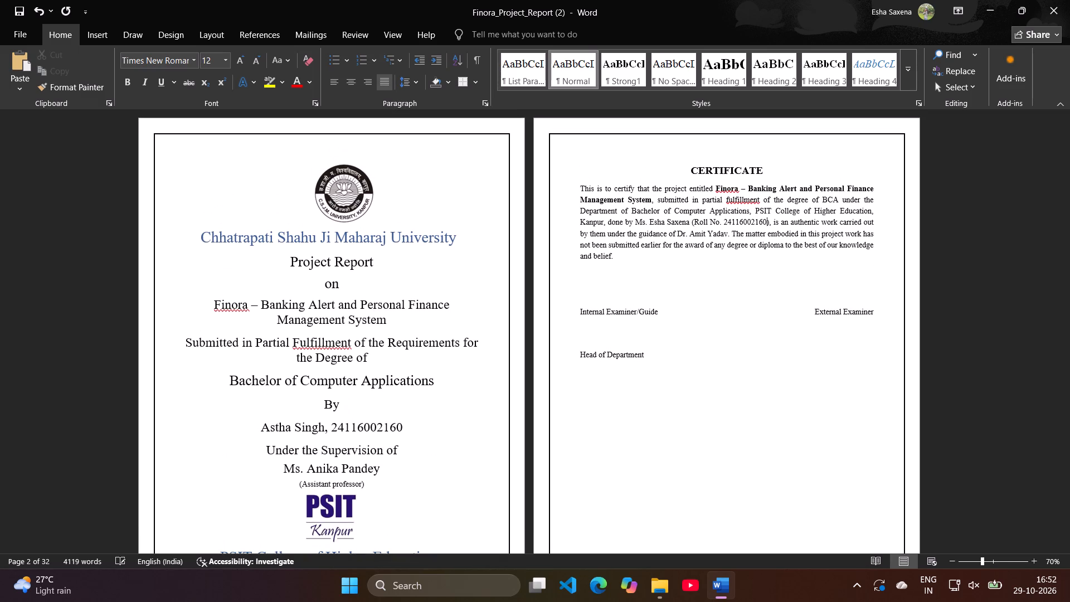
Replace the student's name after Ms. in the Certificate paragraph with the other student's name, leaving a space before the roll number bracket.
left_click(692, 221)
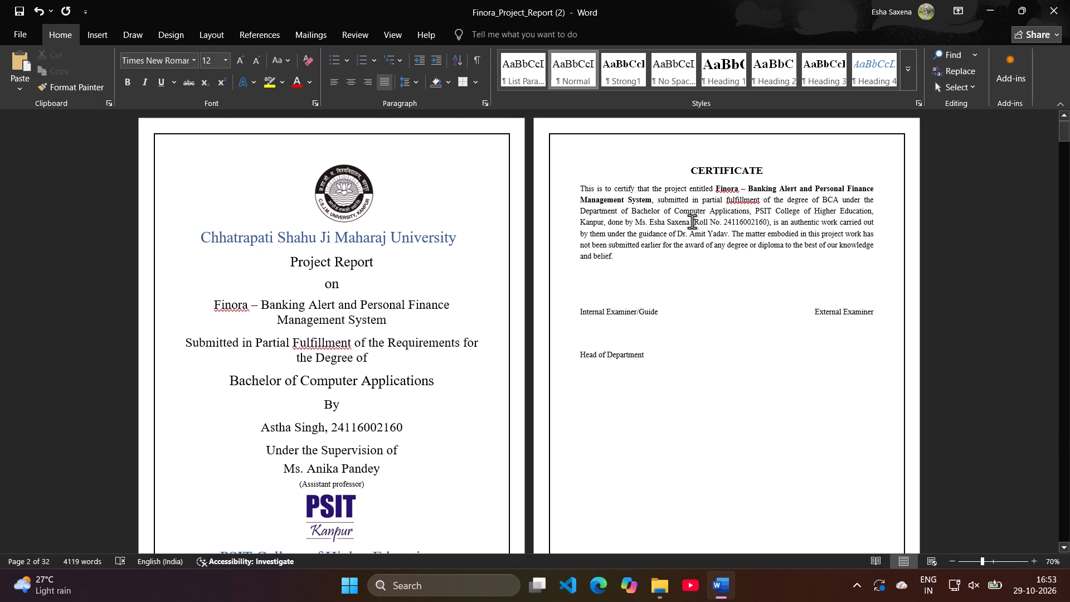
key("BackSpace")
key("BackSpace")
key("BackSpace")
key("BackSpace")
key("BackSpace")
key("BackSpace")
key("BackSpace")
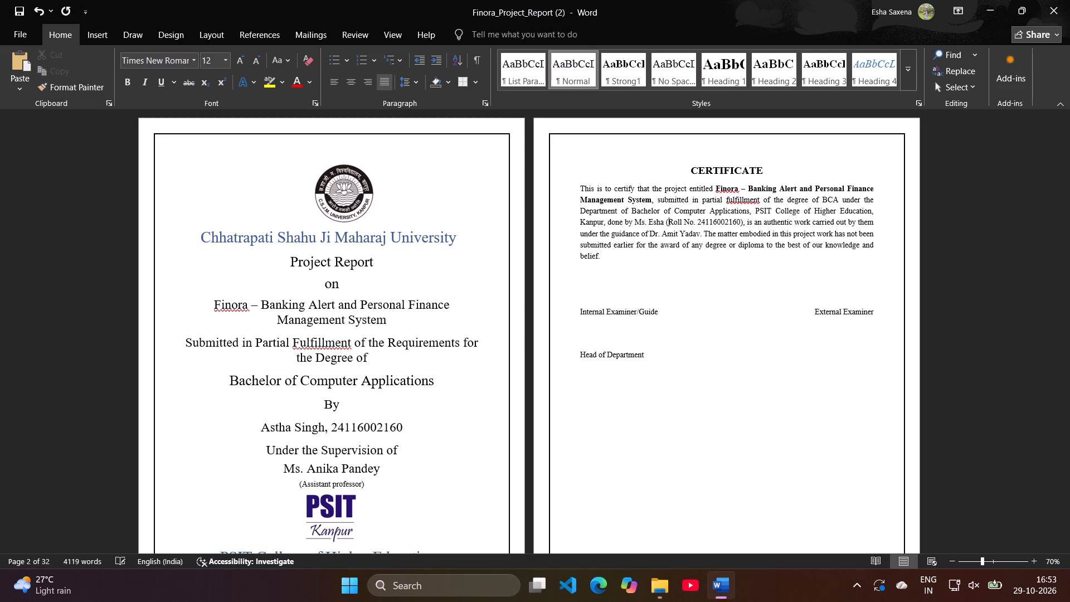
key("BackSpace")
key("BackSpace")
key("BackSpace")
key("BackSpace")
key("BackSpace")
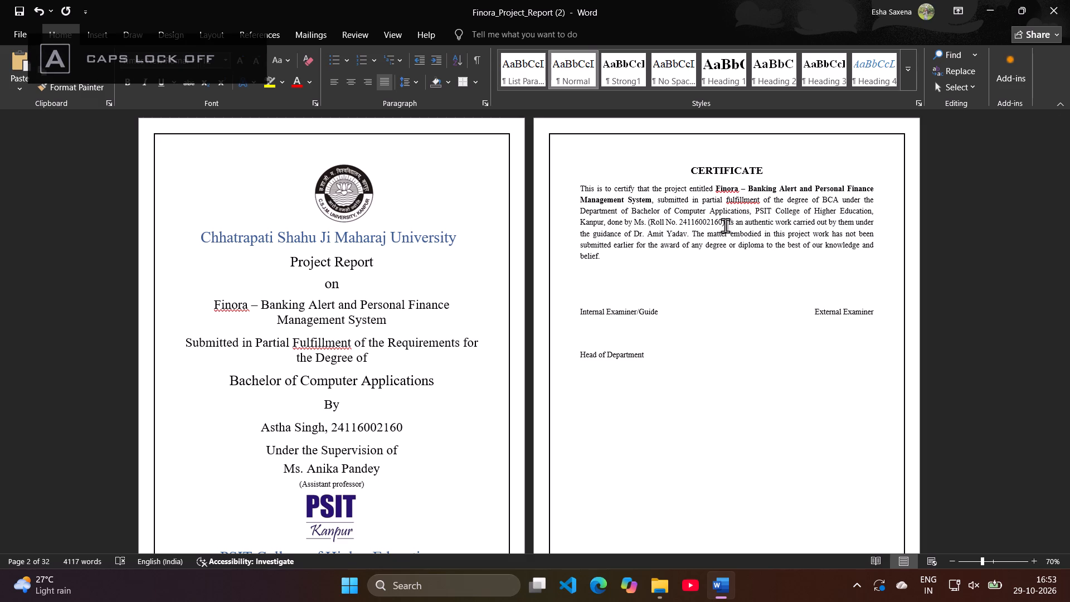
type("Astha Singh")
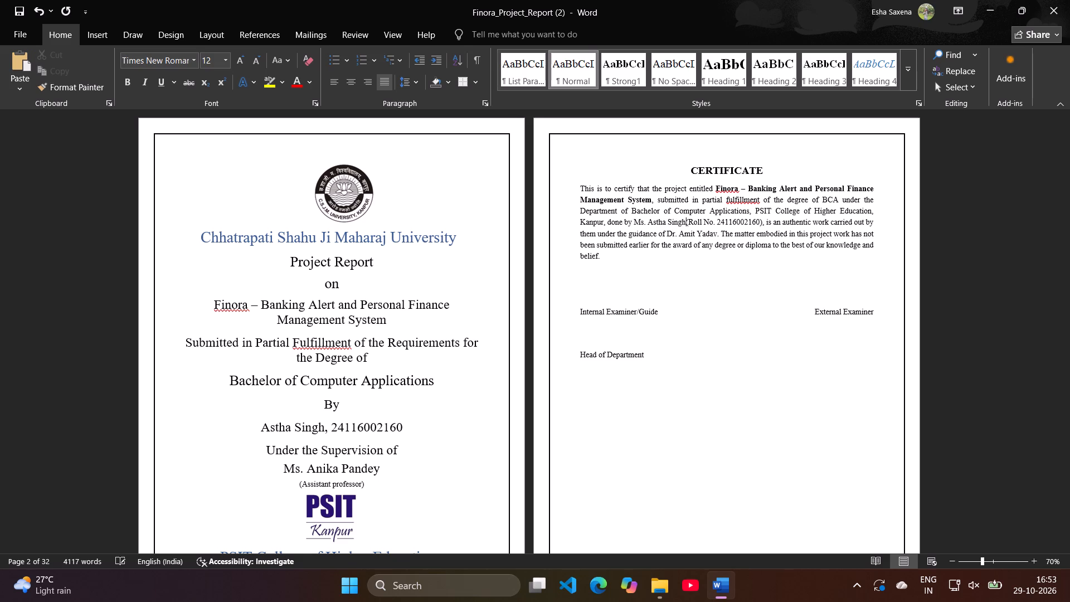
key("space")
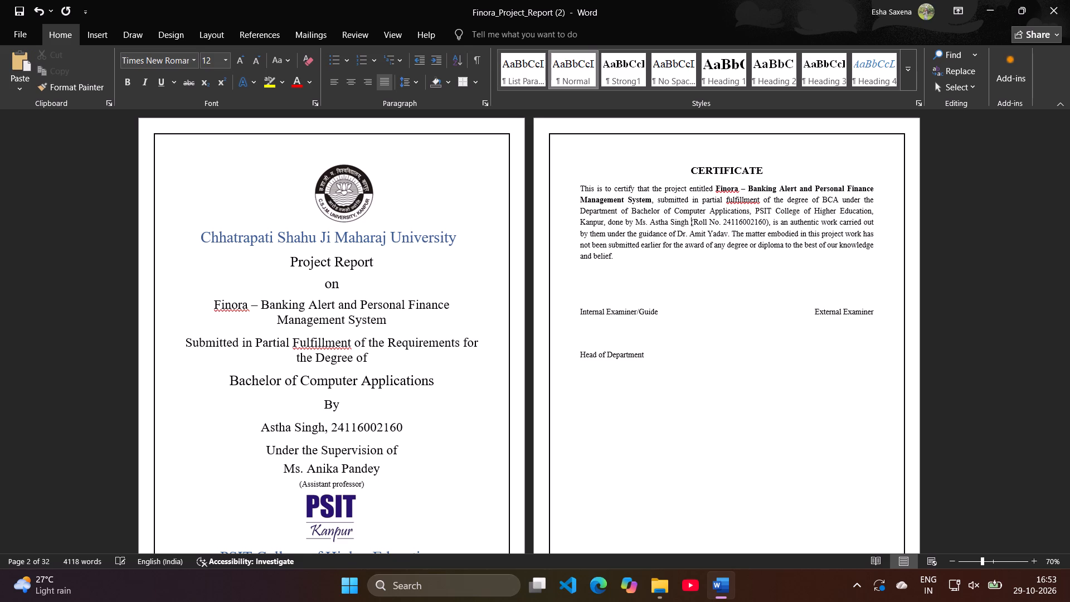
Start saving a copy of the report in the Downloads folder with PDF as the file type.
scroll(667, 395, "down", 1)
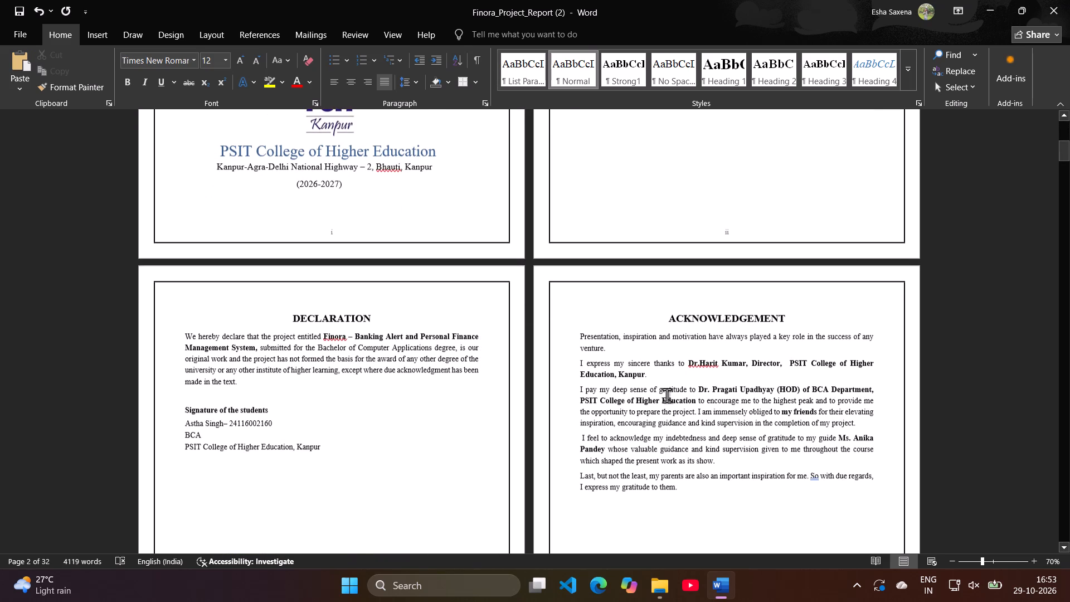
scroll(667, 395, "down", 1)
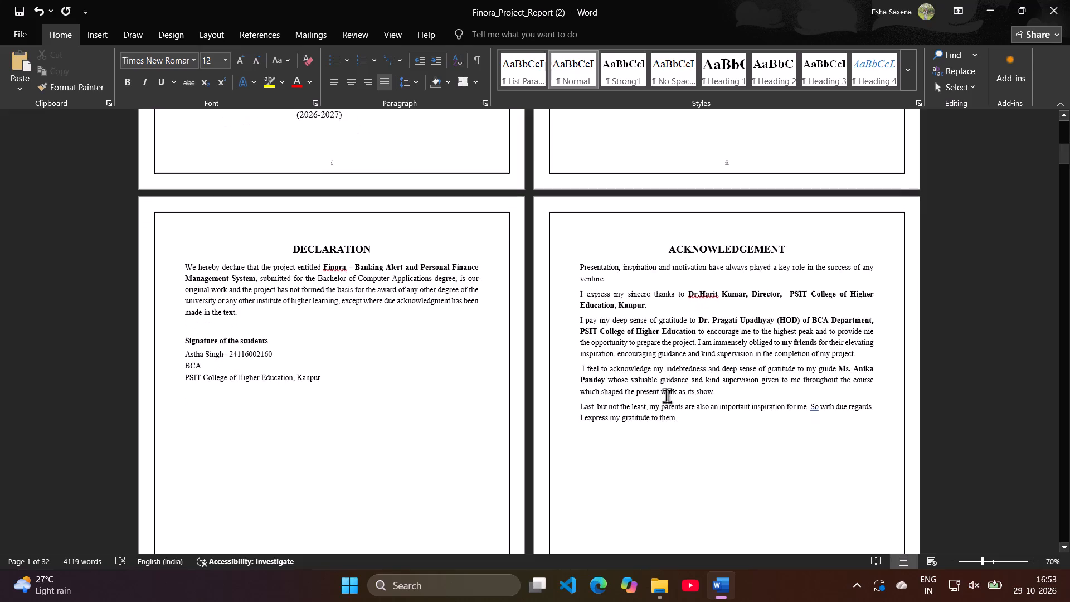
scroll(667, 395, "down", 3)
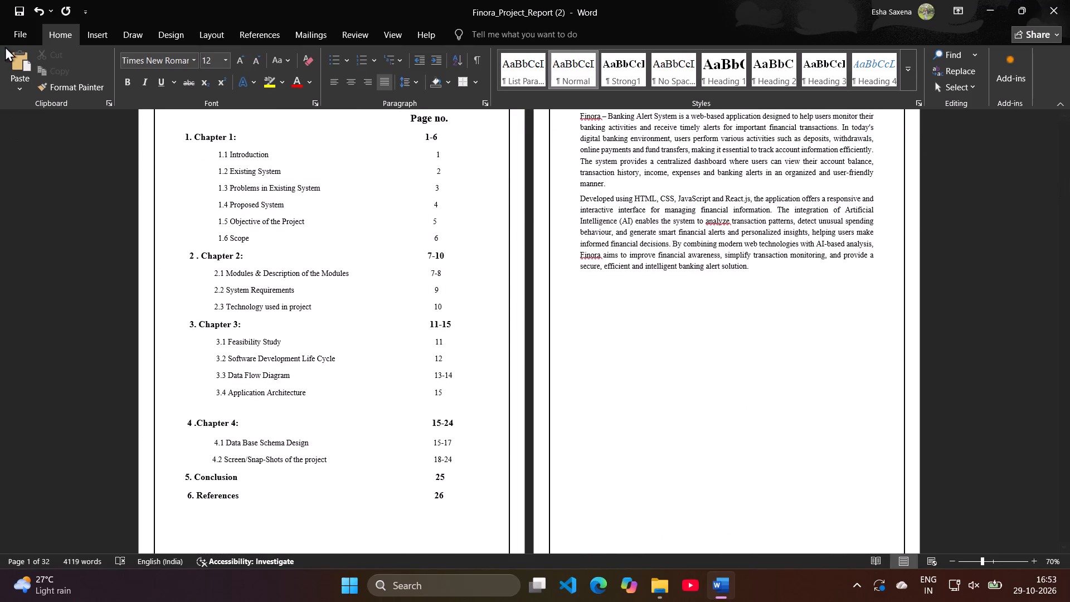
left_click(16, 35)
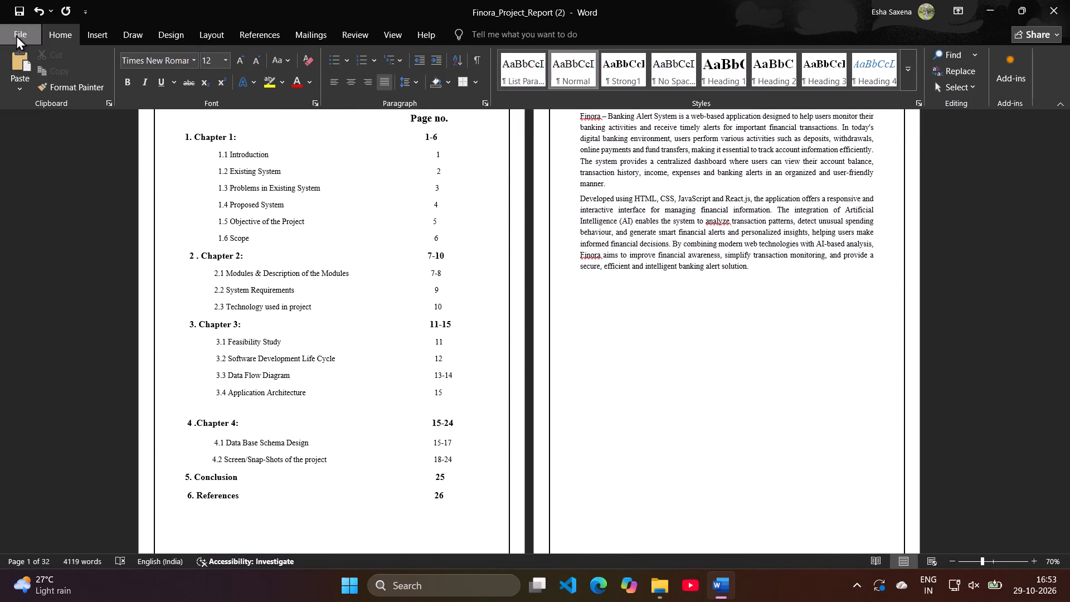
left_click(43, 221)
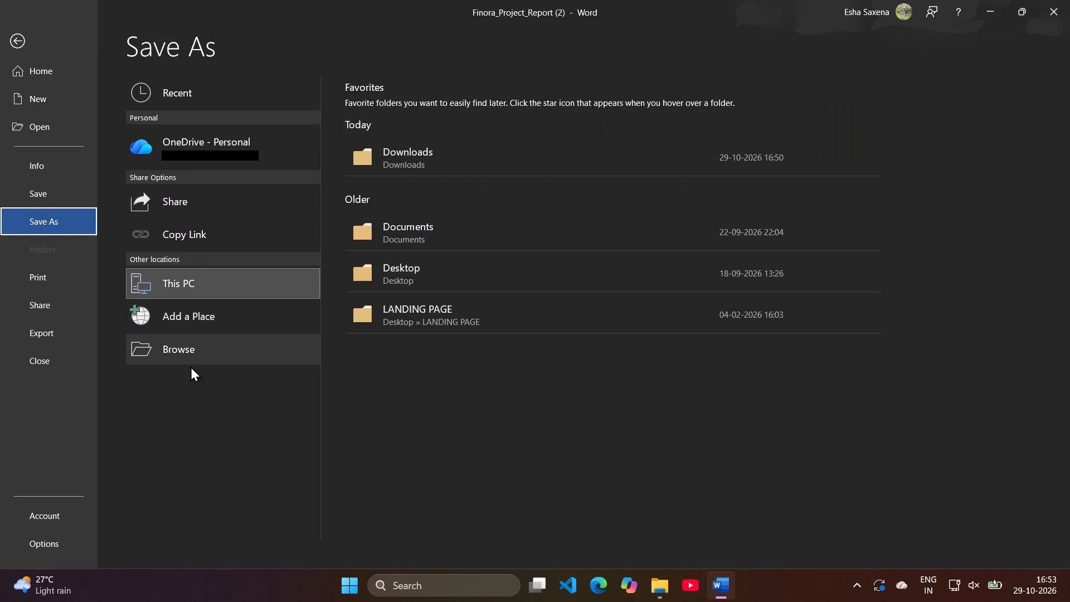
left_click(185, 356)
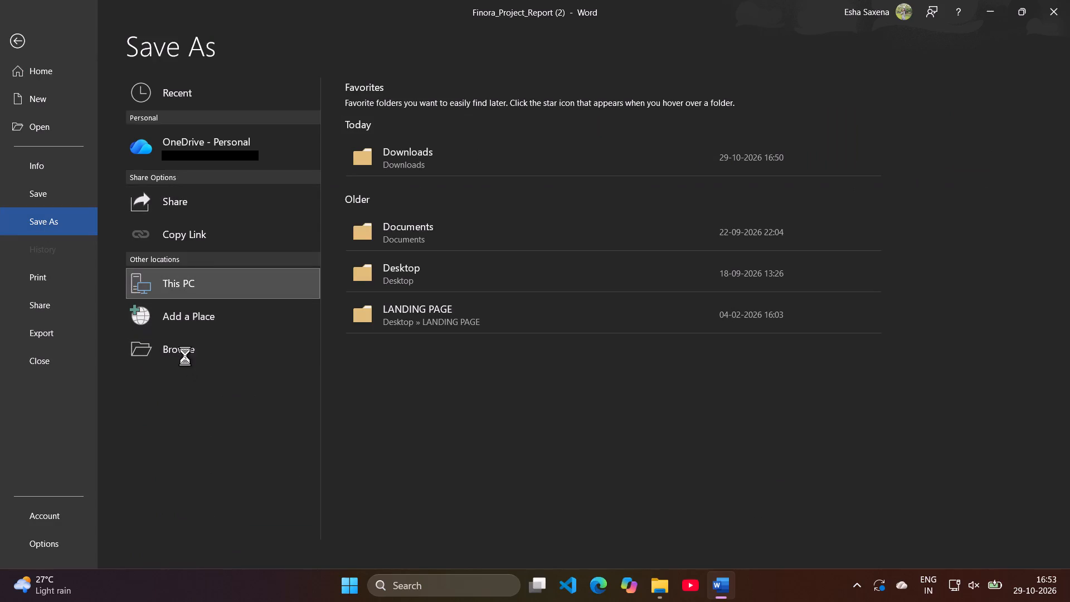
left_click(218, 247)
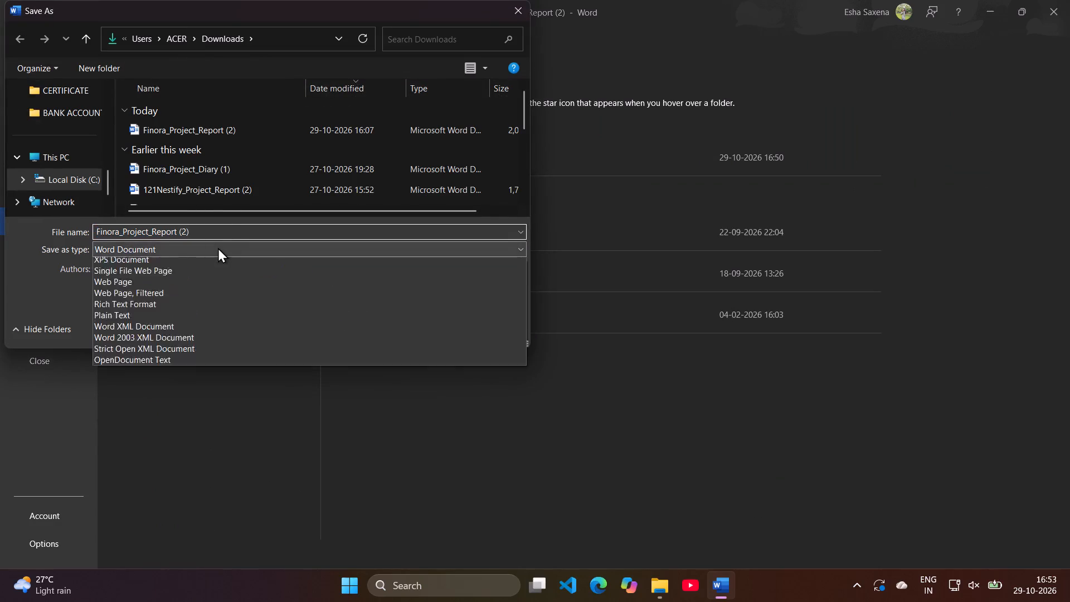
left_click(128, 328)
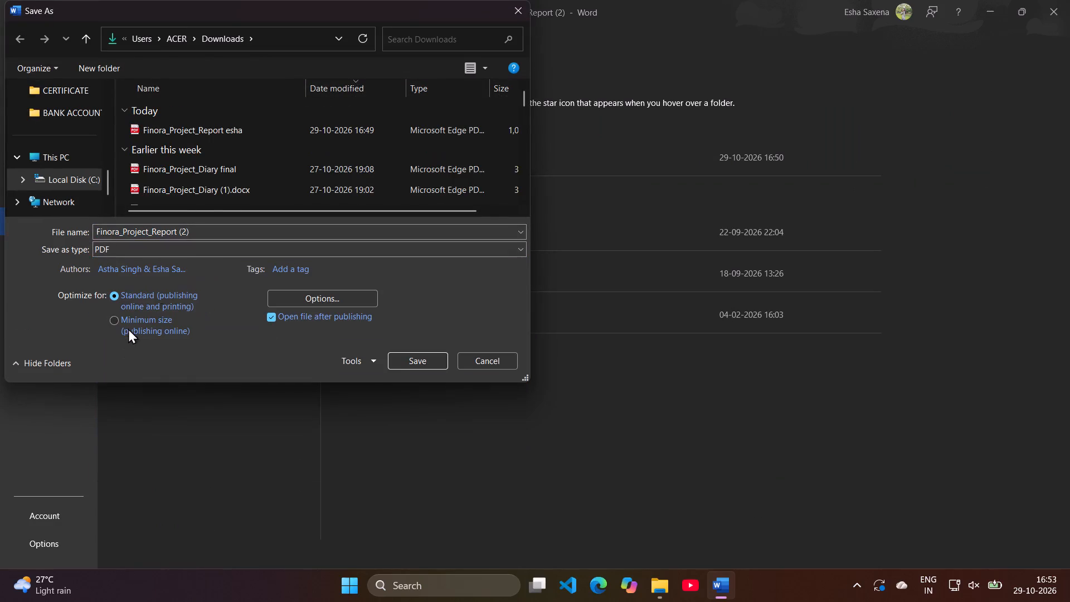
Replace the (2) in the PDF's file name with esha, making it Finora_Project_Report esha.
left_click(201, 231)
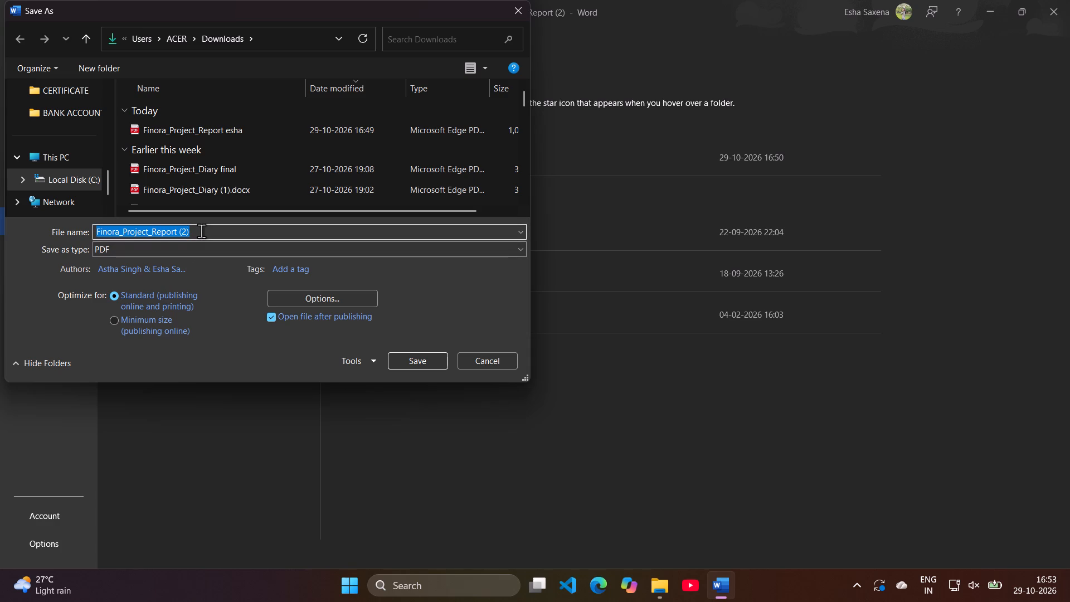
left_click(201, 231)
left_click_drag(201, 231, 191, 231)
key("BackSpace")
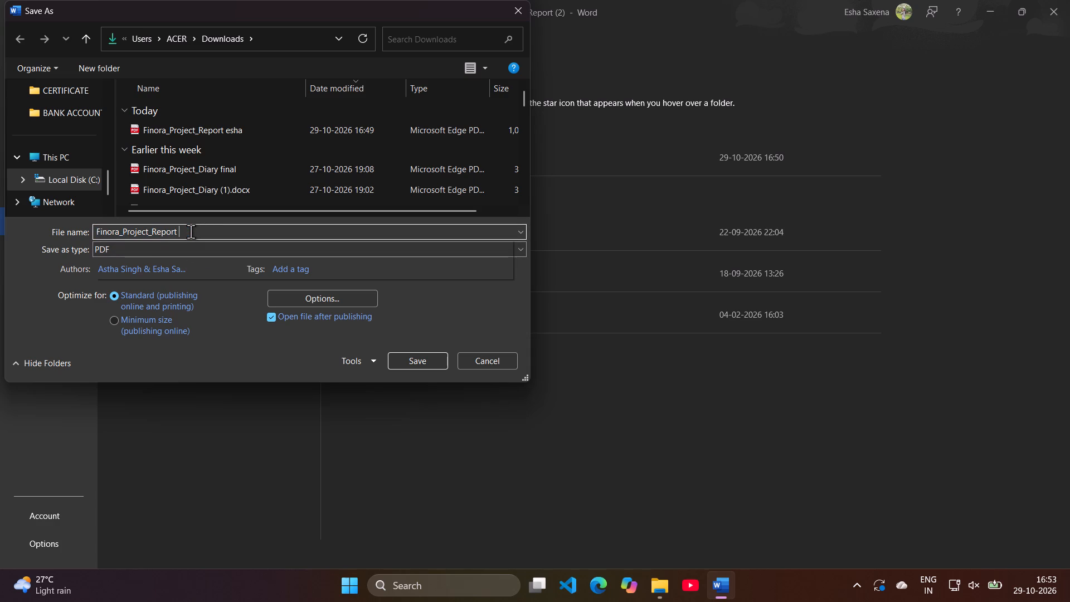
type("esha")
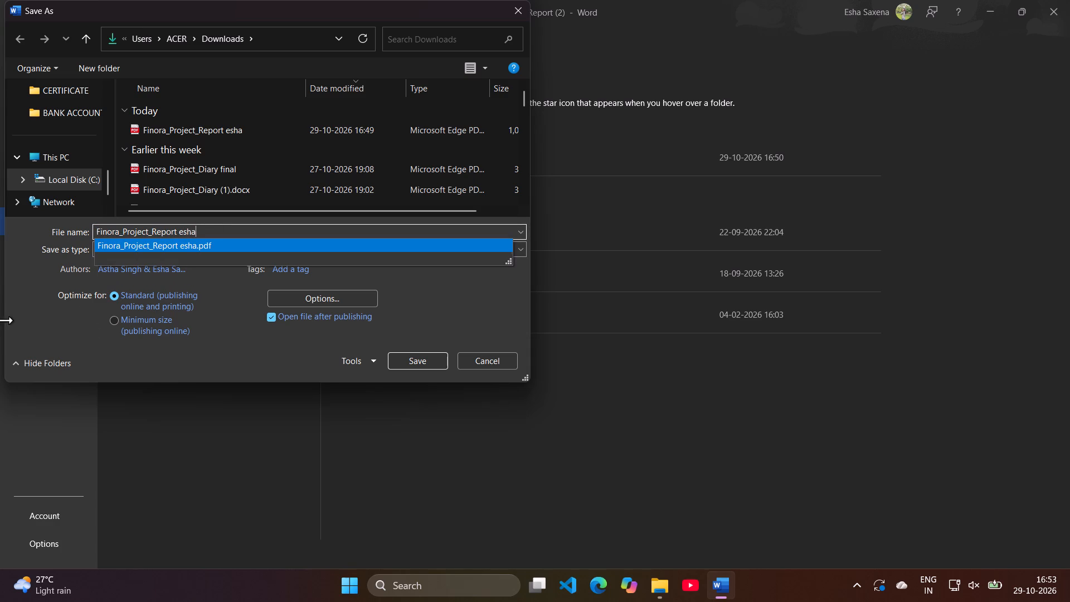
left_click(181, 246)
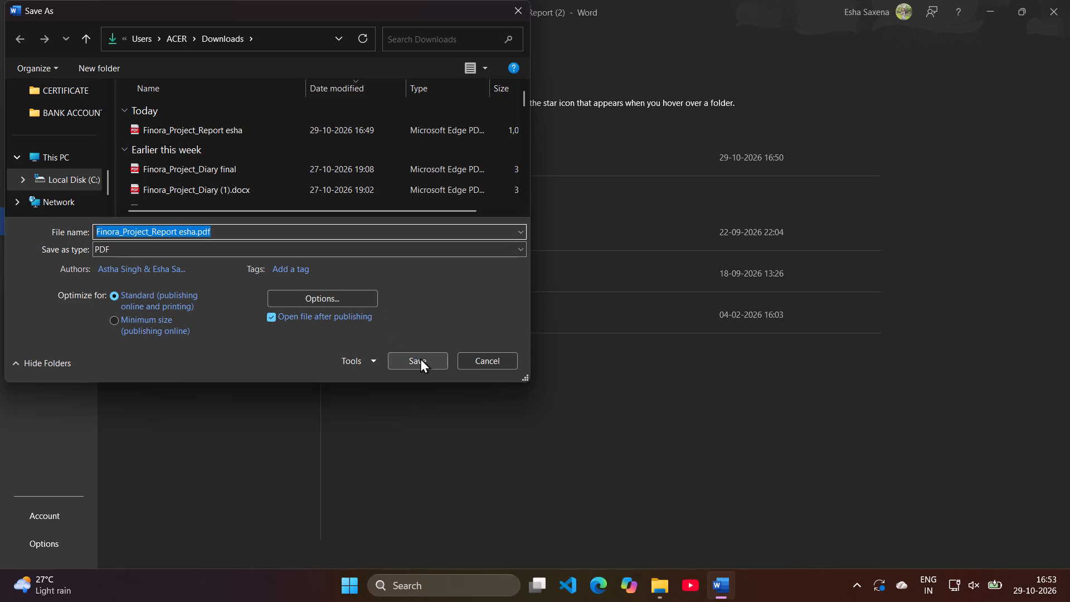
Change the file name to Finora_Project_Report Astha and save the PDF in the Downloads folder.
left_click(215, 226)
key("BackSpace")
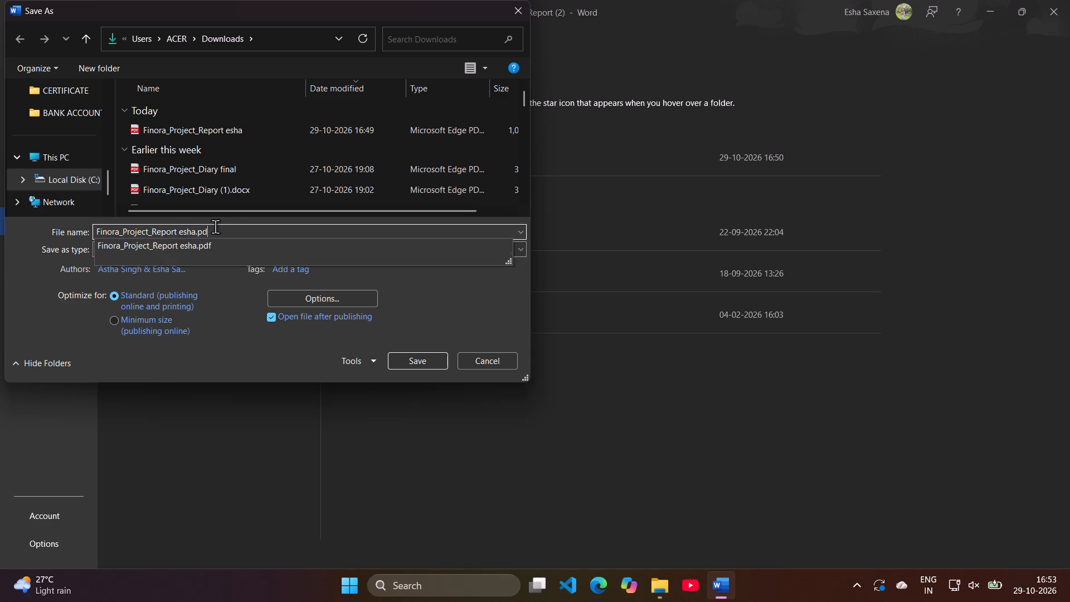
key("BackSpace")
key("BackSpace")
key("BackSpace")
key("BackSpace")
key("BackSpace")
key("BackSpace")
key("BackSpace")
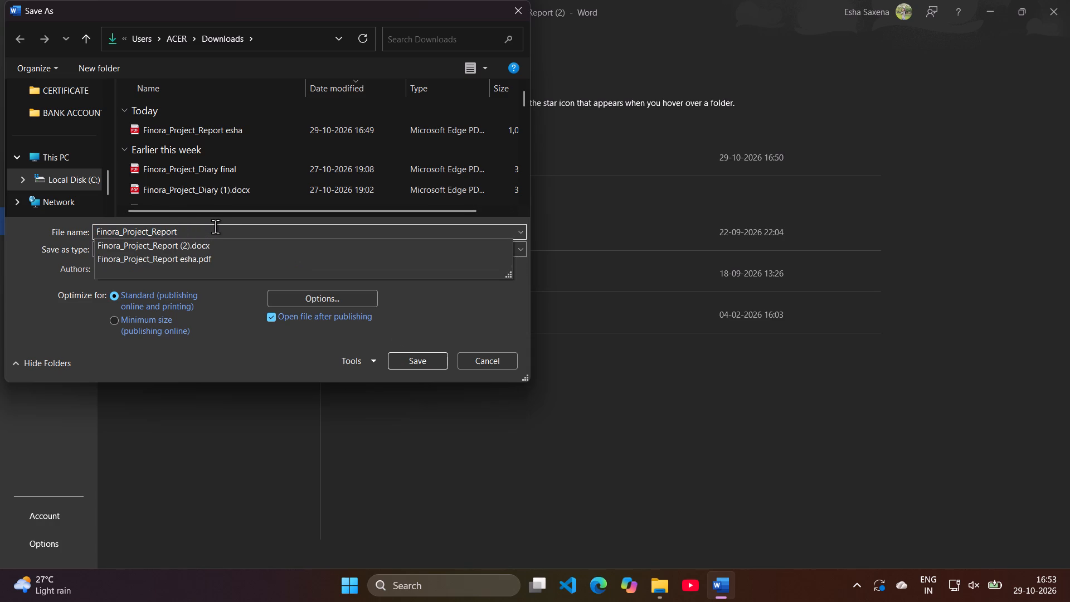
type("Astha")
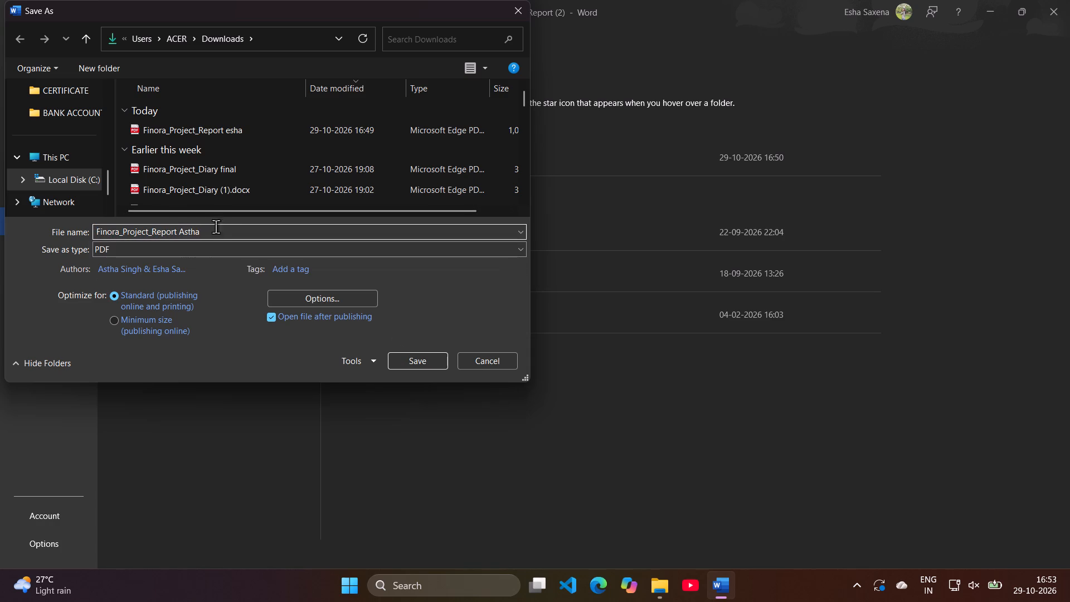
left_click(403, 362)
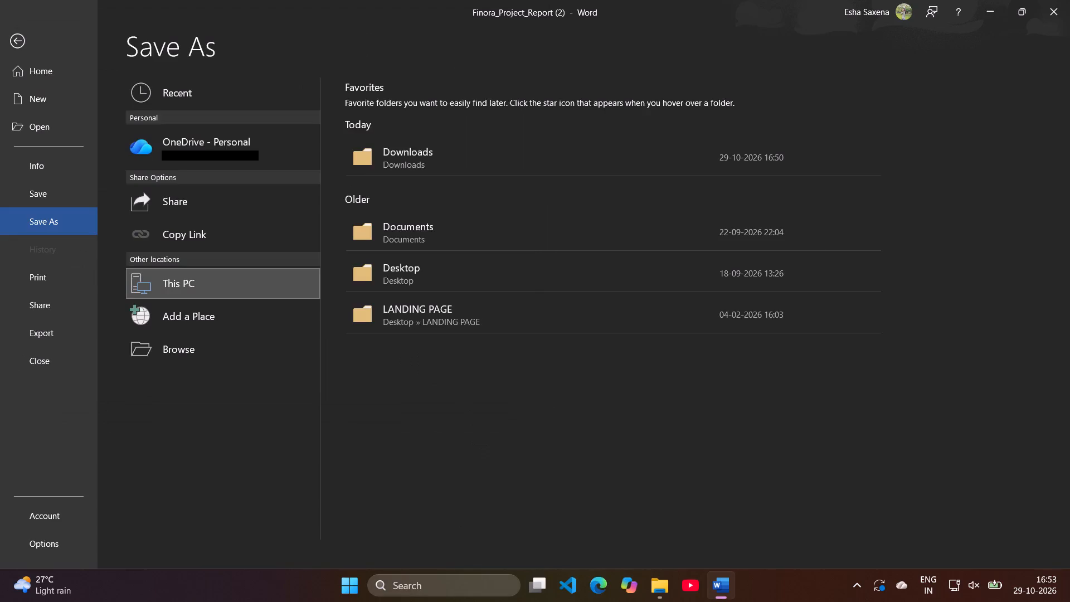
Switch to WhatsApp using the recent Windows searches.
left_click(426, 591)
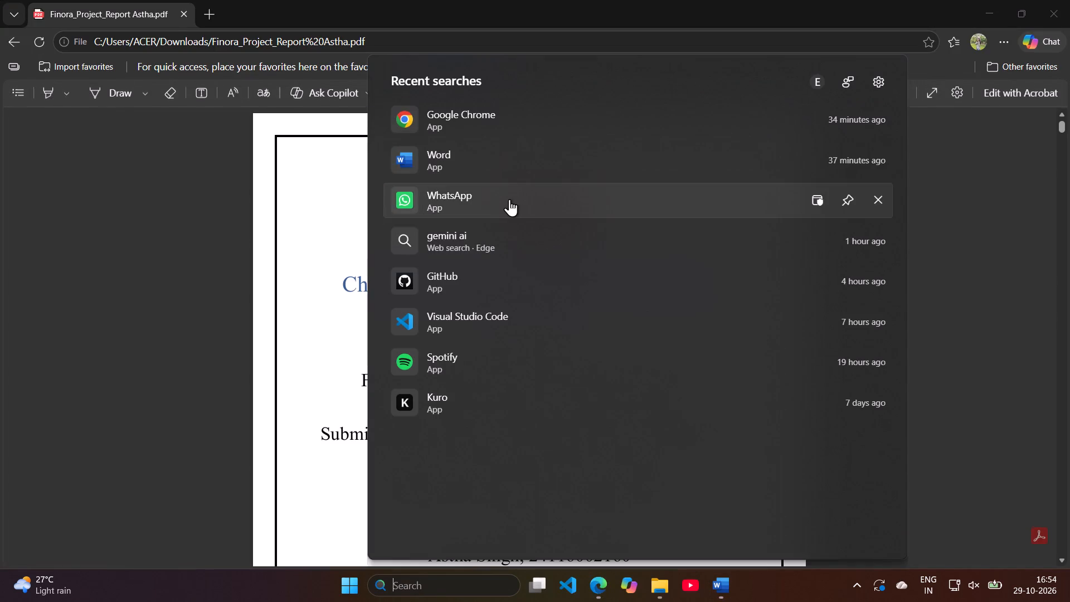
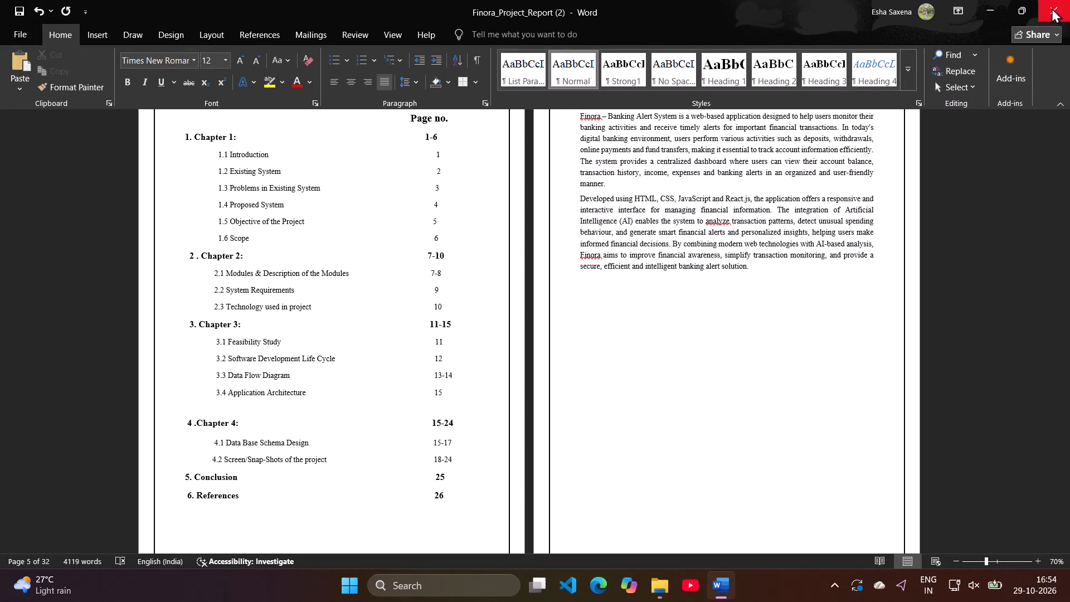
Close the Finora_Project_Report (2) document, saving its changes in the Downloads folder.
left_click(1052, 8)
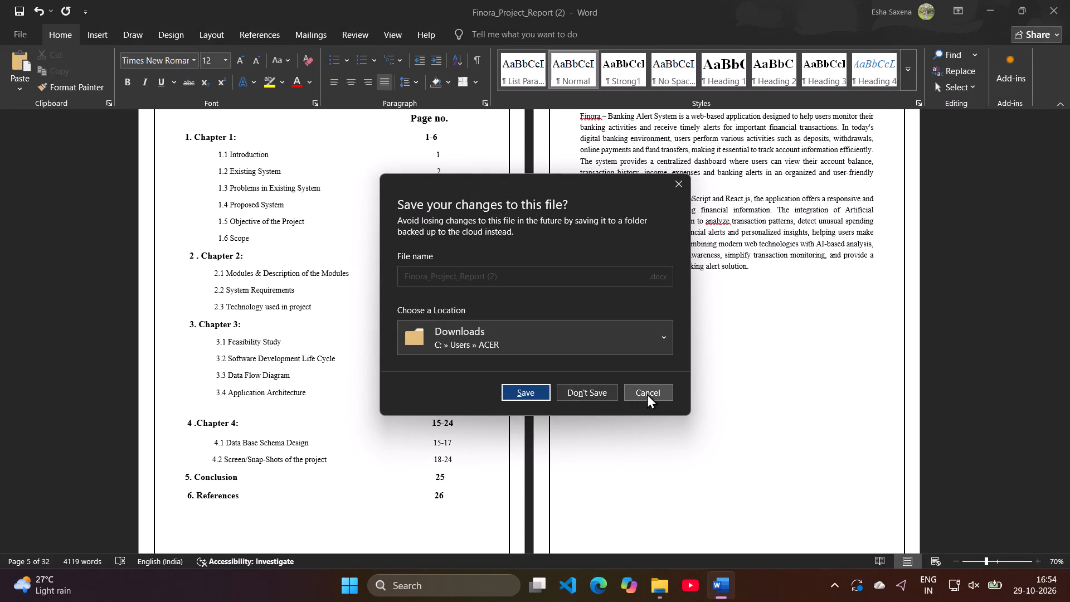
left_click(537, 391)
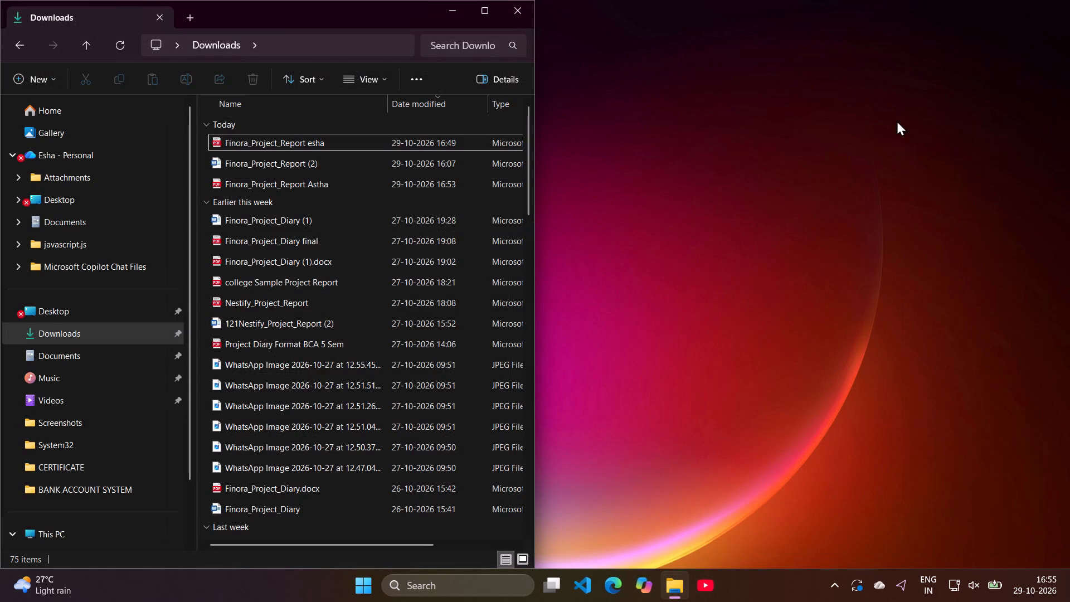
Close the Downloads folder window.
left_click(511, 11)
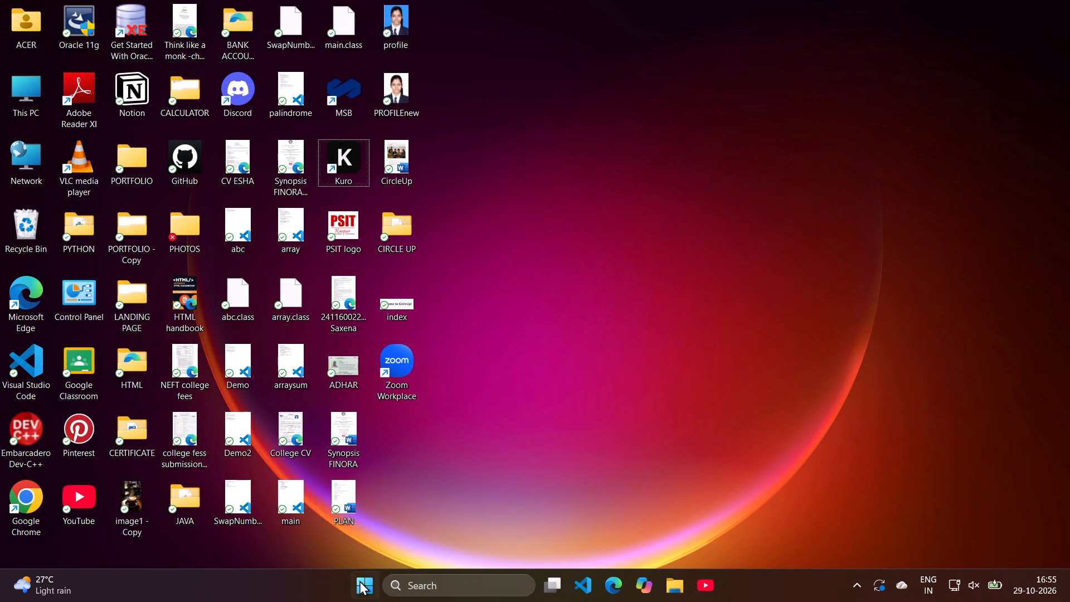
End the computer session using the Windows power options.
left_click(359, 580)
left_click(638, 536)
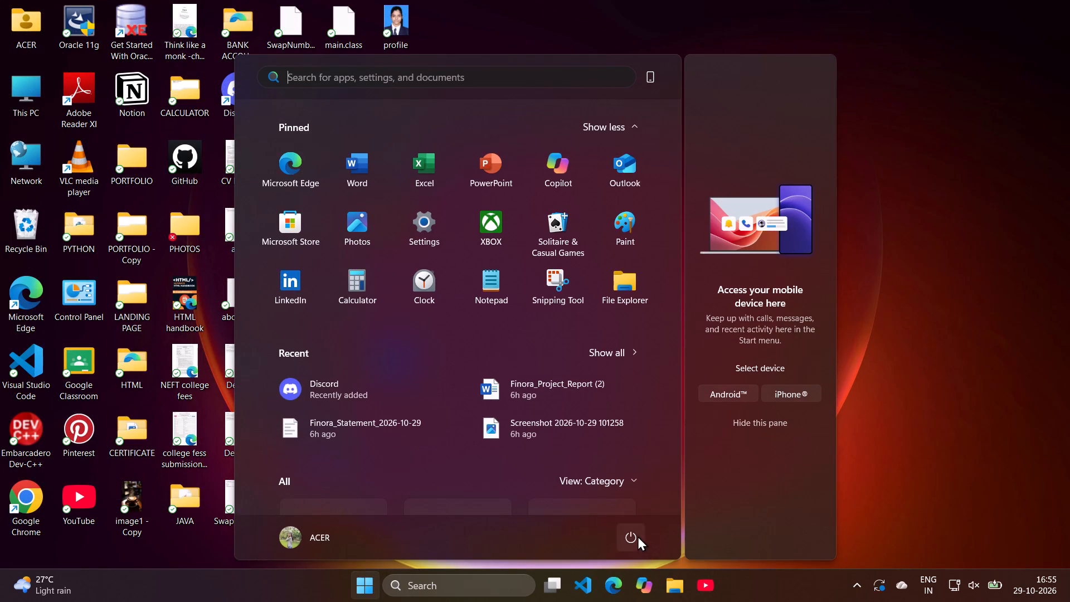
left_click(624, 484)
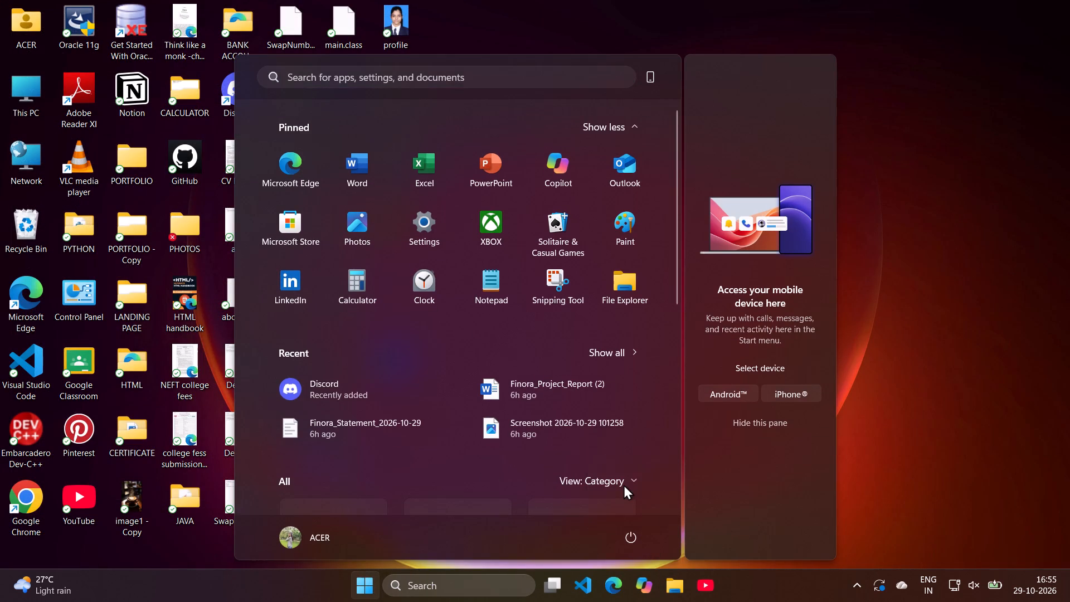